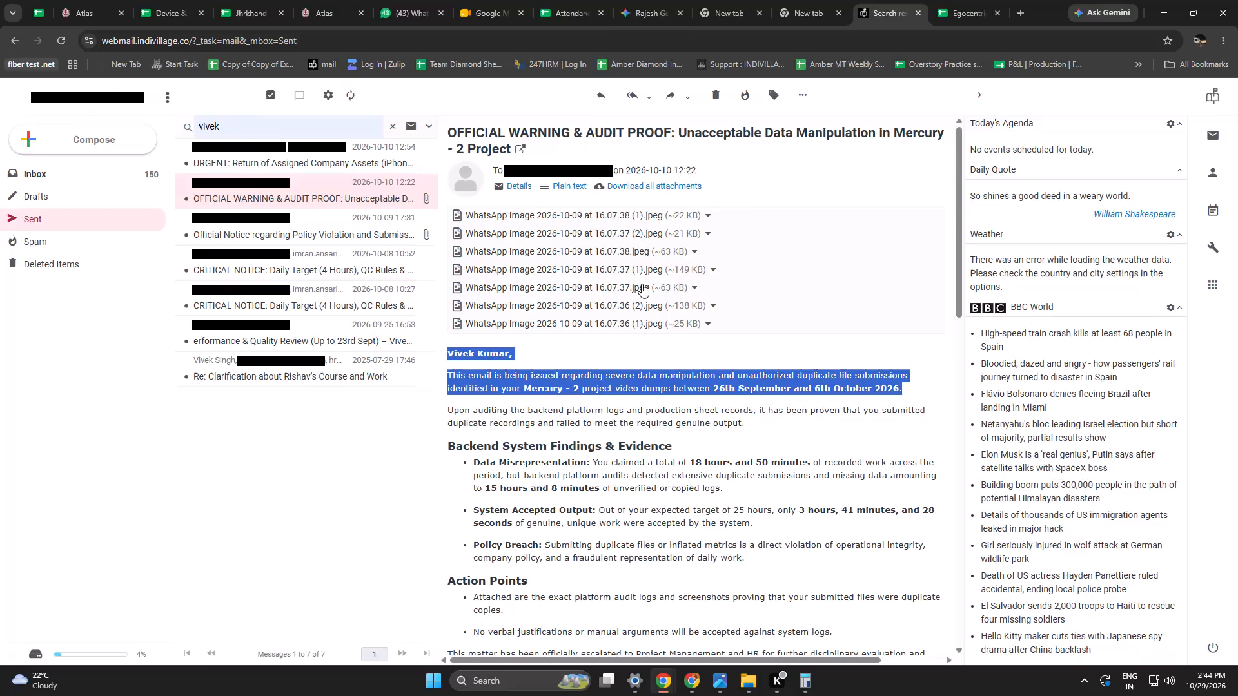
click(317, 0)
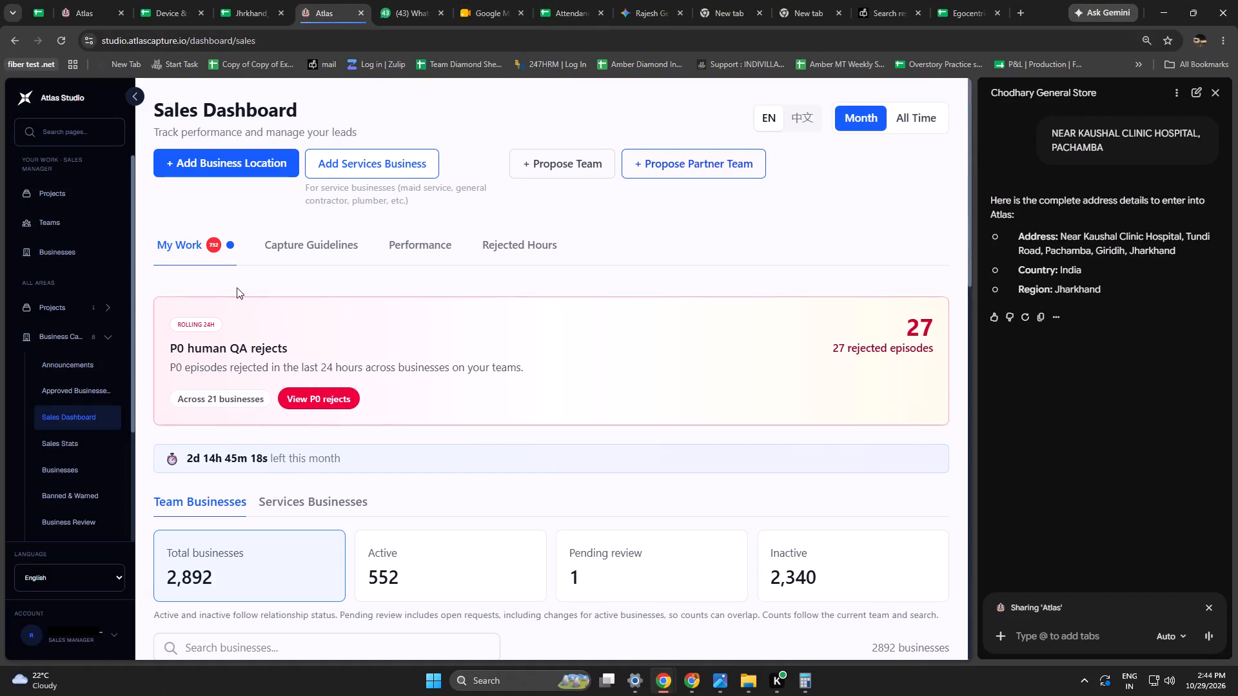
click(64, 47)
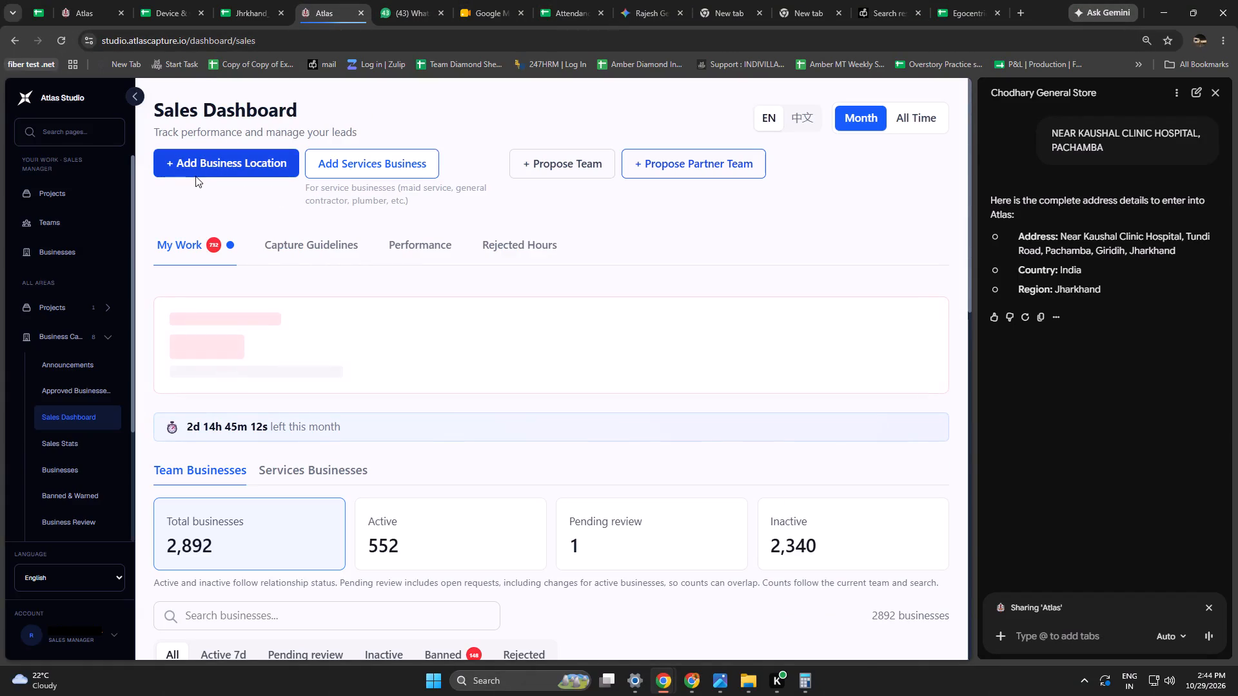
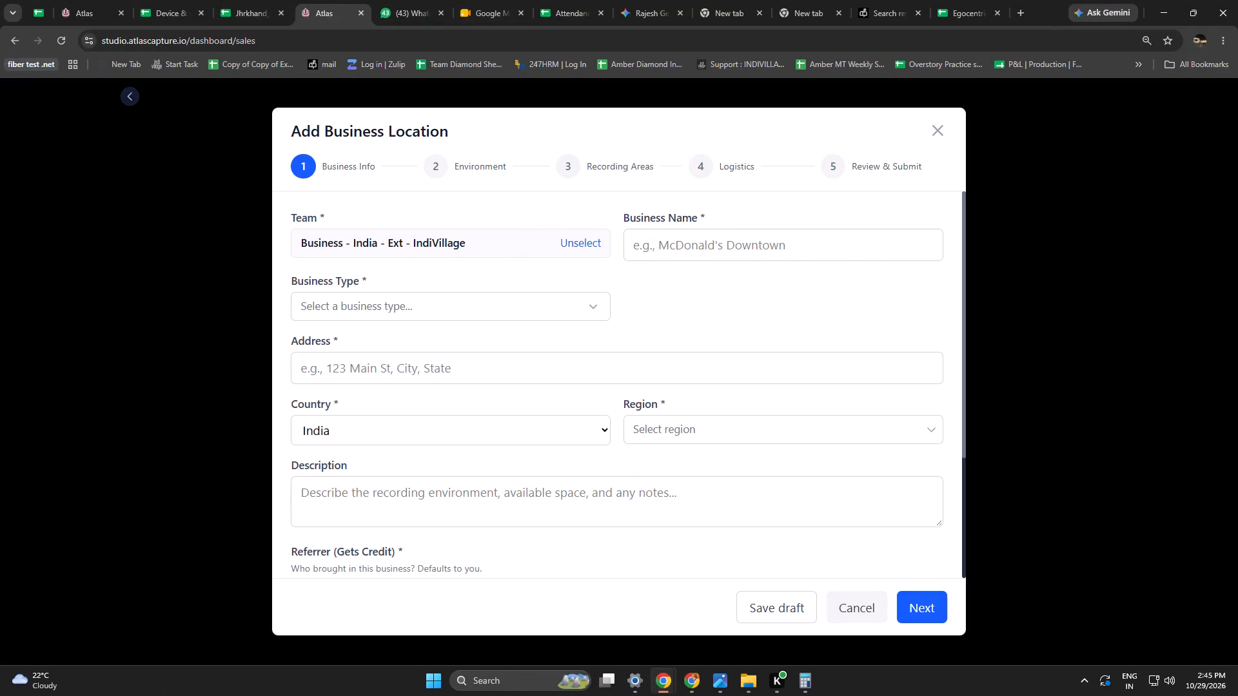
Enter "Gupta Garments - JHK" as the business name of the new location.
click(713, 258)
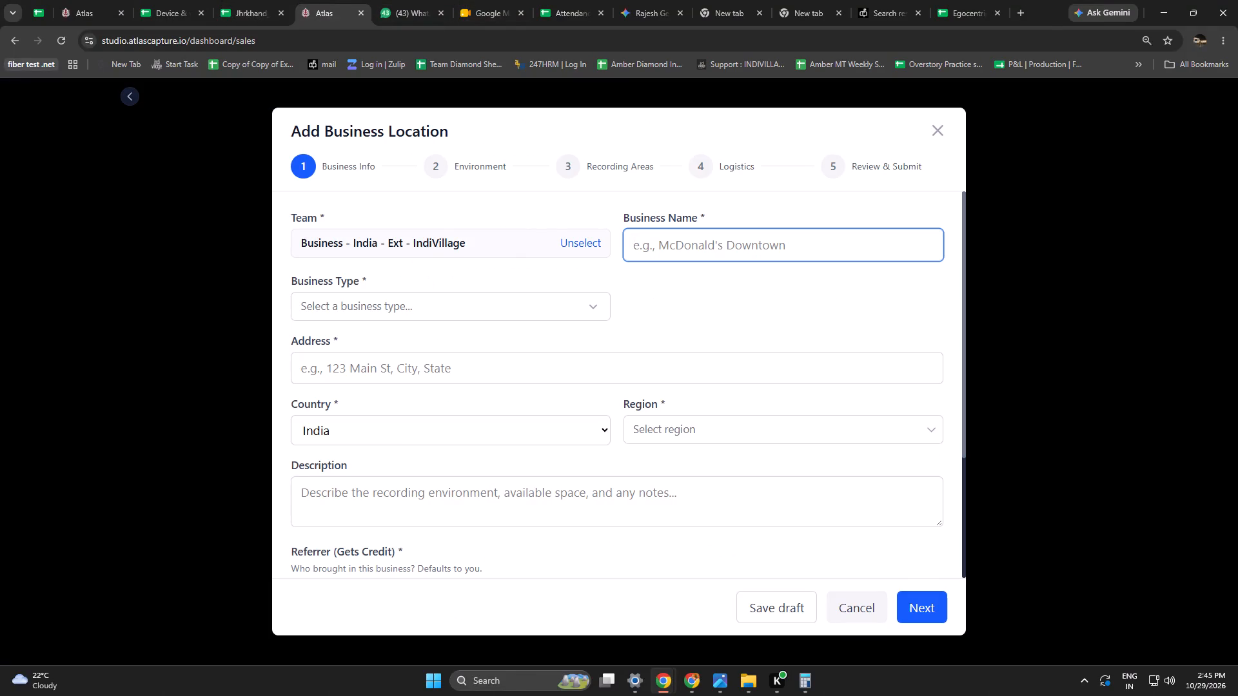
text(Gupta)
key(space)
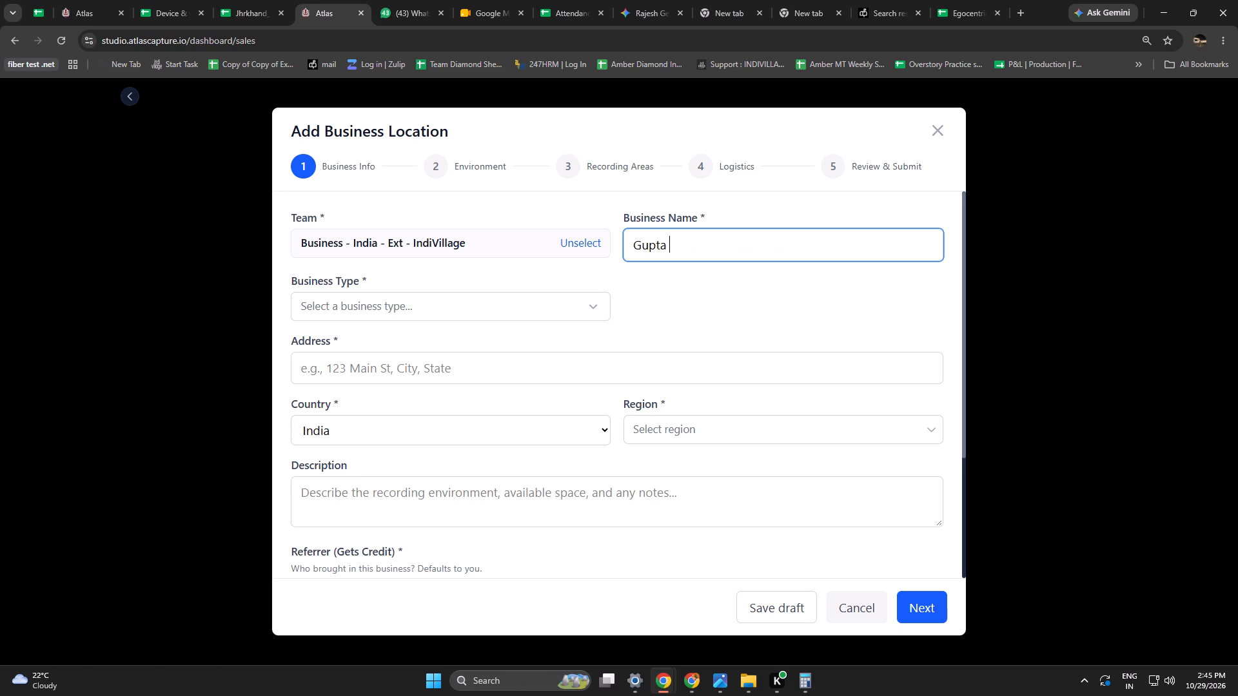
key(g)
Complete the business name as "Gupta Garments - JHK" in the new business location form.
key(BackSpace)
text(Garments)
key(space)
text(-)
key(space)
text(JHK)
Set the business type to Clothing Store.
click(506, 305)
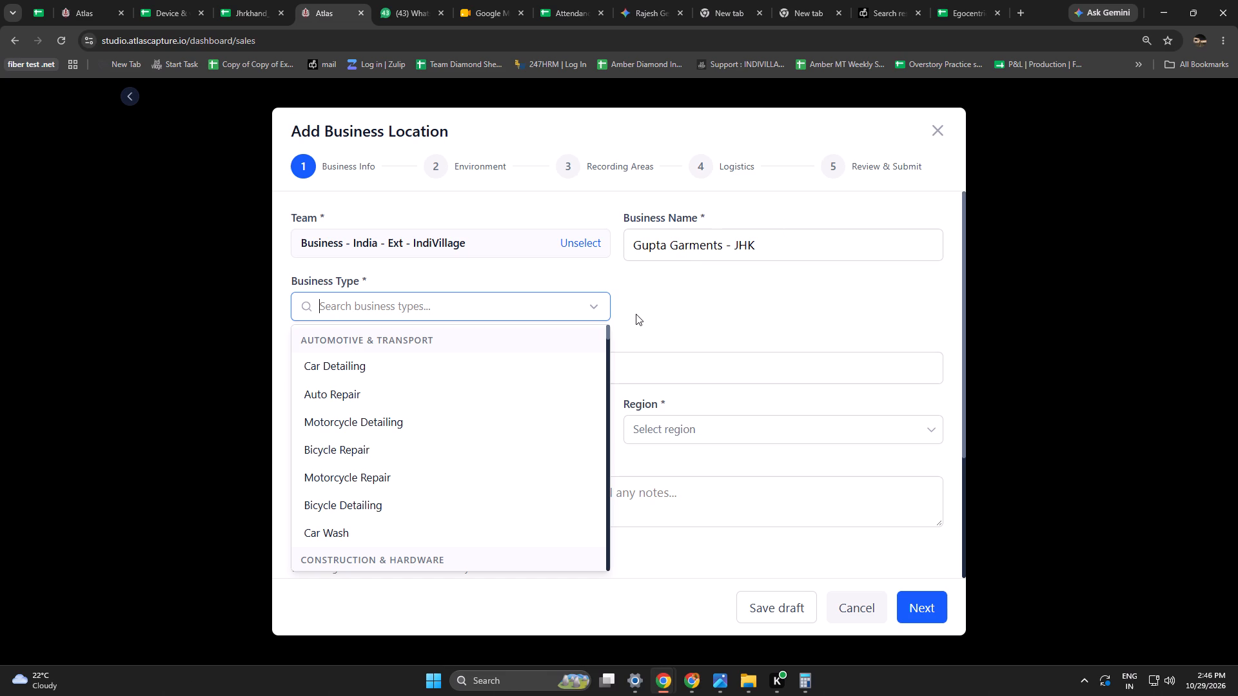
text(clo)
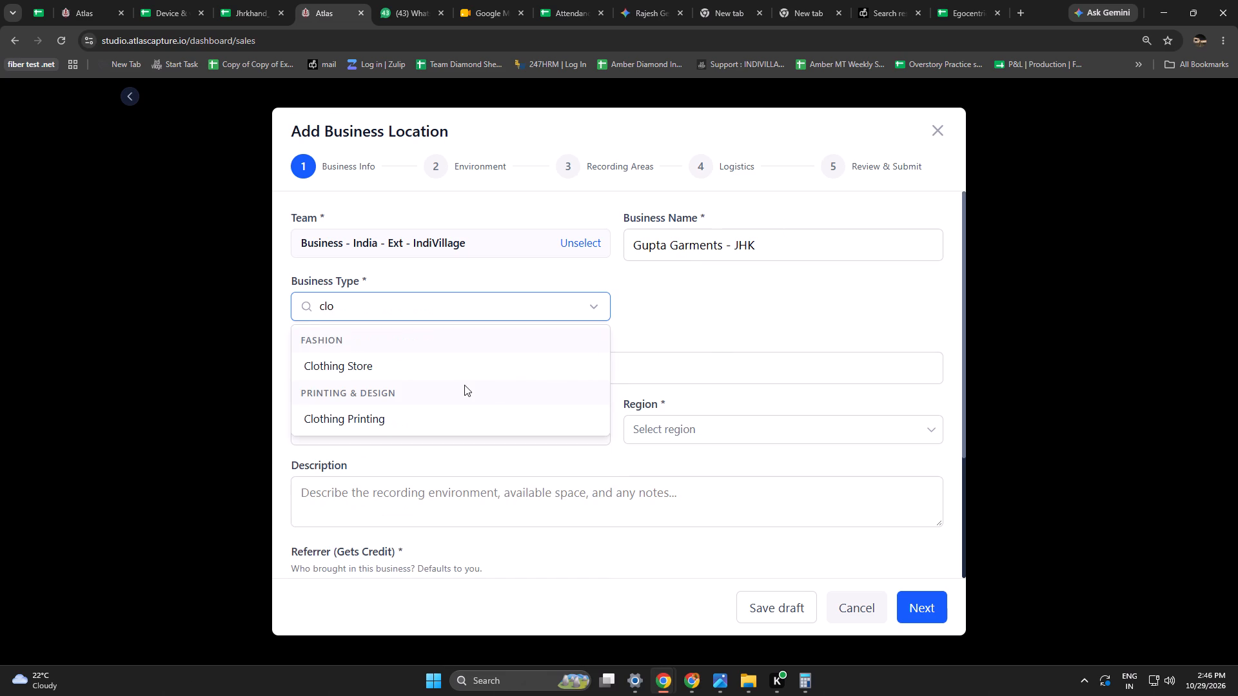
click(427, 372)
Fill in the business address with its locality, district and the state abbreviation, separated by commas.
scroll(621, 304, down, 1)
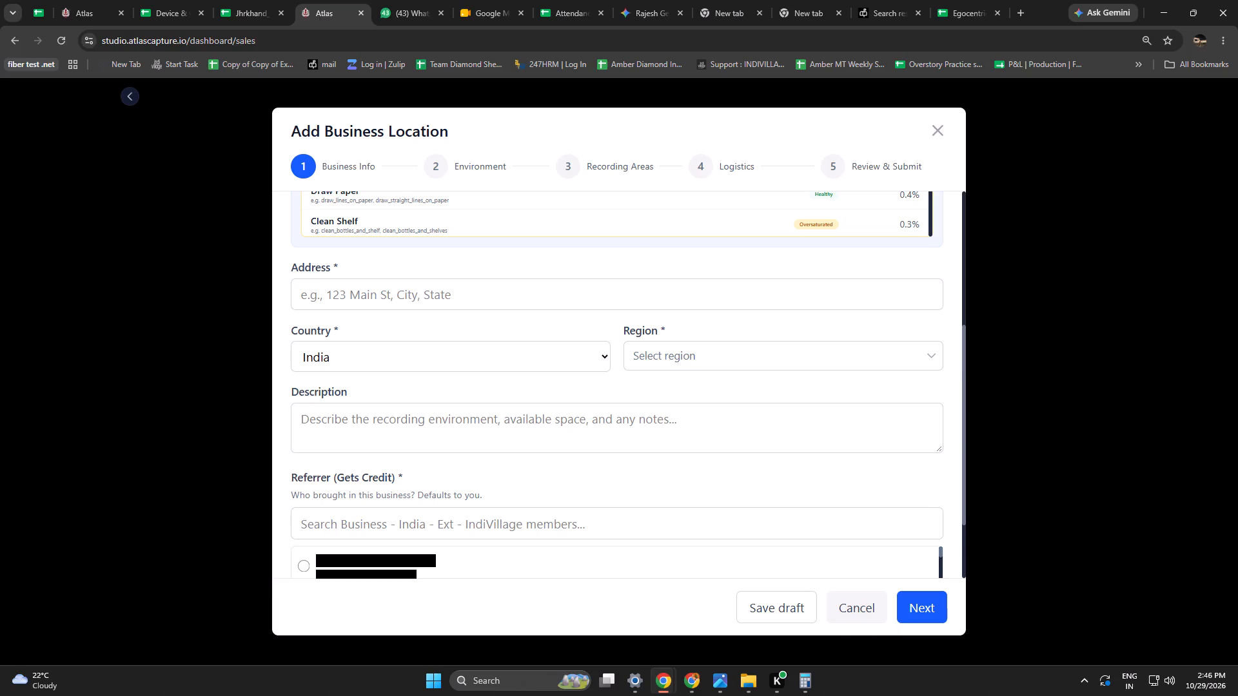
scroll(511, 284, up, 1)
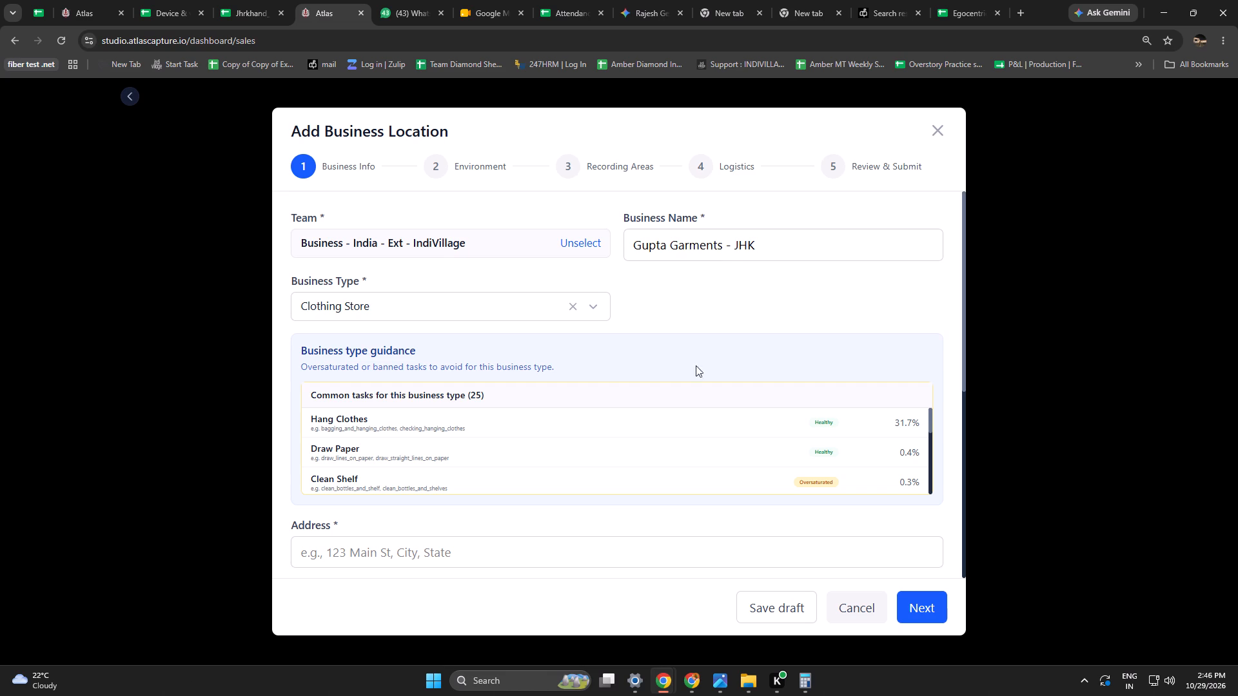
click(466, 554)
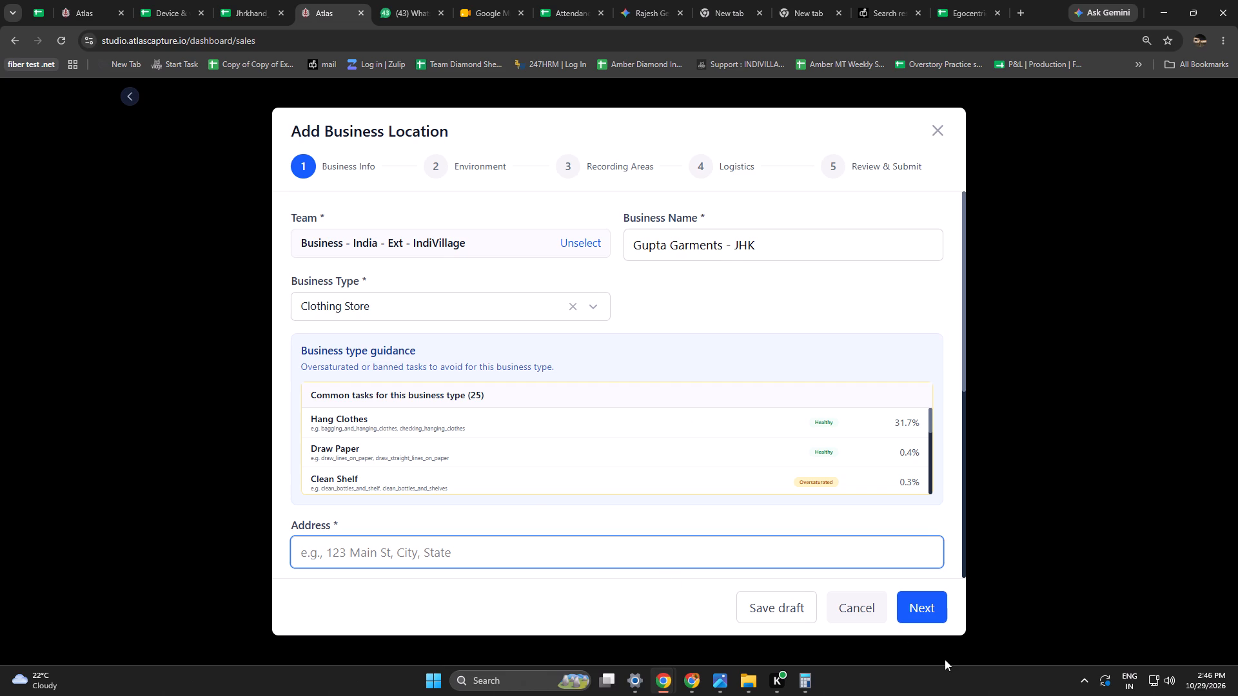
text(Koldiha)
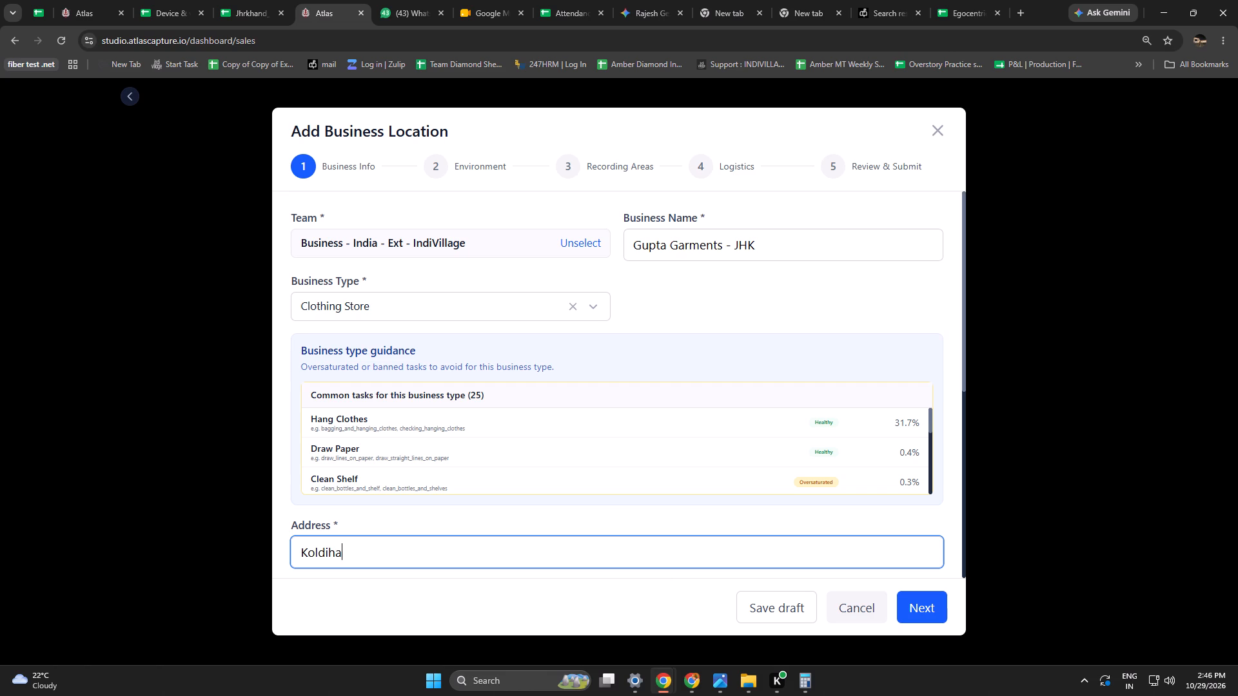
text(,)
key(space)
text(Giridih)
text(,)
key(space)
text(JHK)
Insert the nearby school landmark, introduced by "Near" and followed by a comma, at the start of the address.
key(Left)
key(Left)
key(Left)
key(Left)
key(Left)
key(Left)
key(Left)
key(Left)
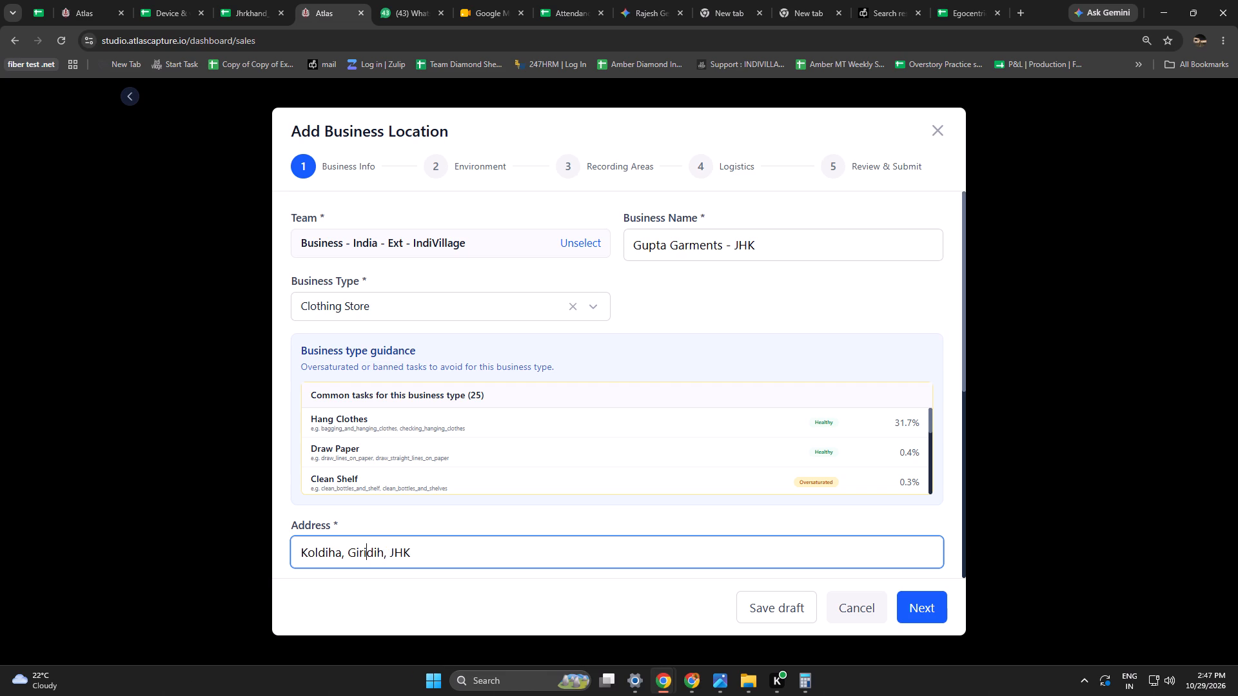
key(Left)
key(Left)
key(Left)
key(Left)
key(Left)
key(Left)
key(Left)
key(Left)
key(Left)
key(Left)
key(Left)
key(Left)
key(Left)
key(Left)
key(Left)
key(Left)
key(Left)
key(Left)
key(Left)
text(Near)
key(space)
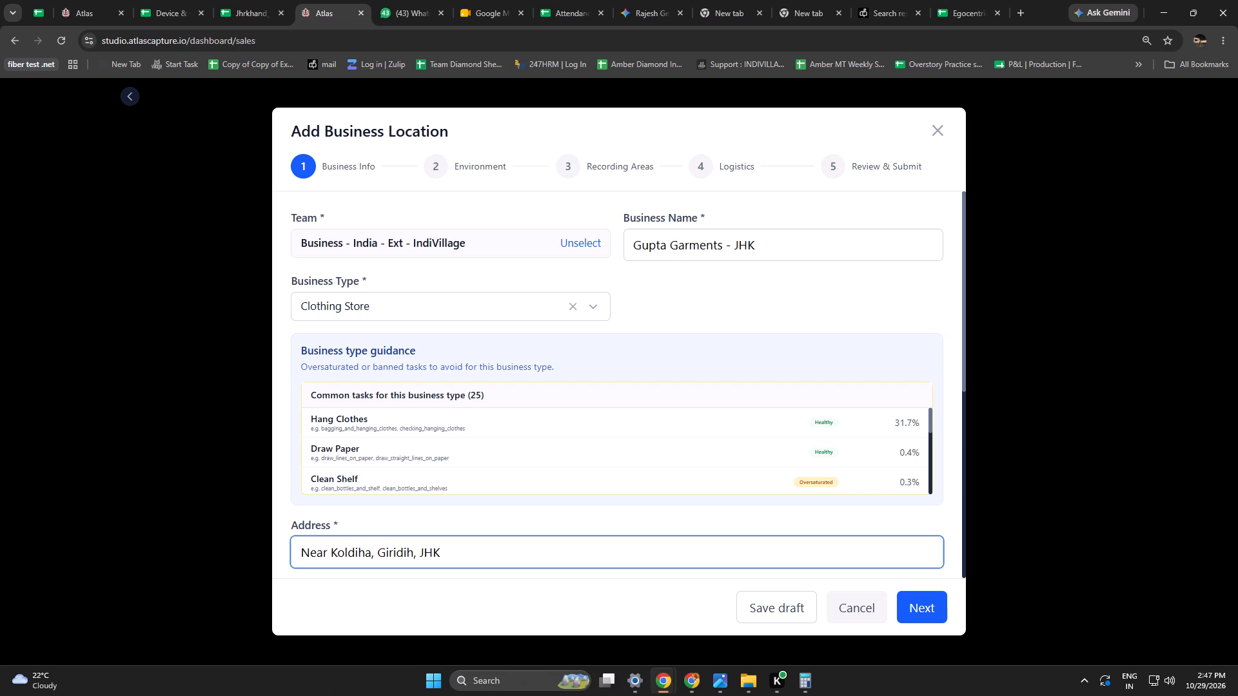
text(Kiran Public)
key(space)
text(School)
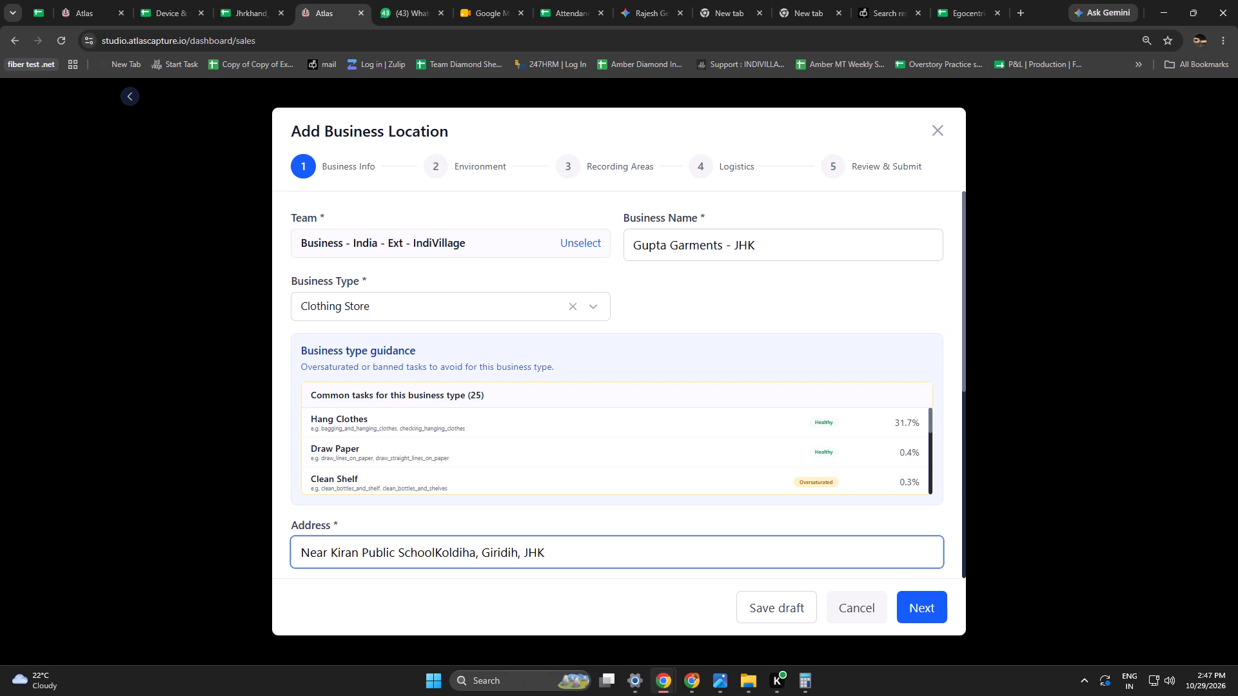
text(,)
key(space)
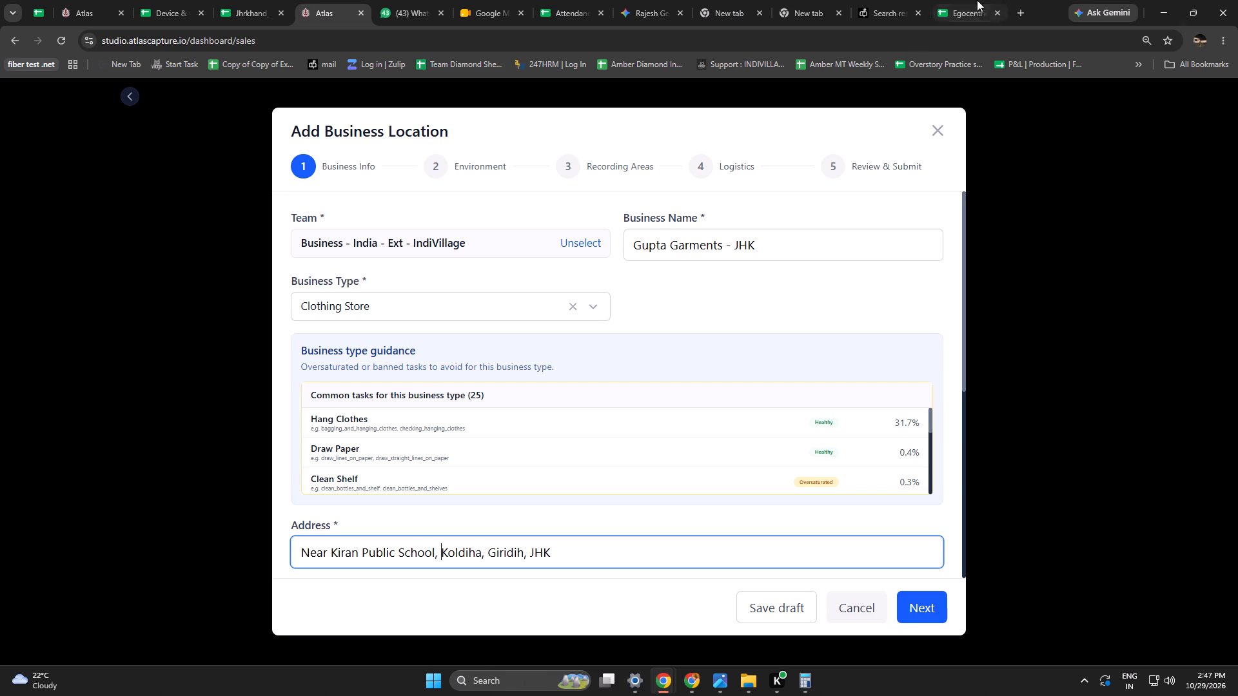
Set the business location's region to Jharkhand.
scroll(651, 349, up, 3)
scroll(650, 350, down, 5)
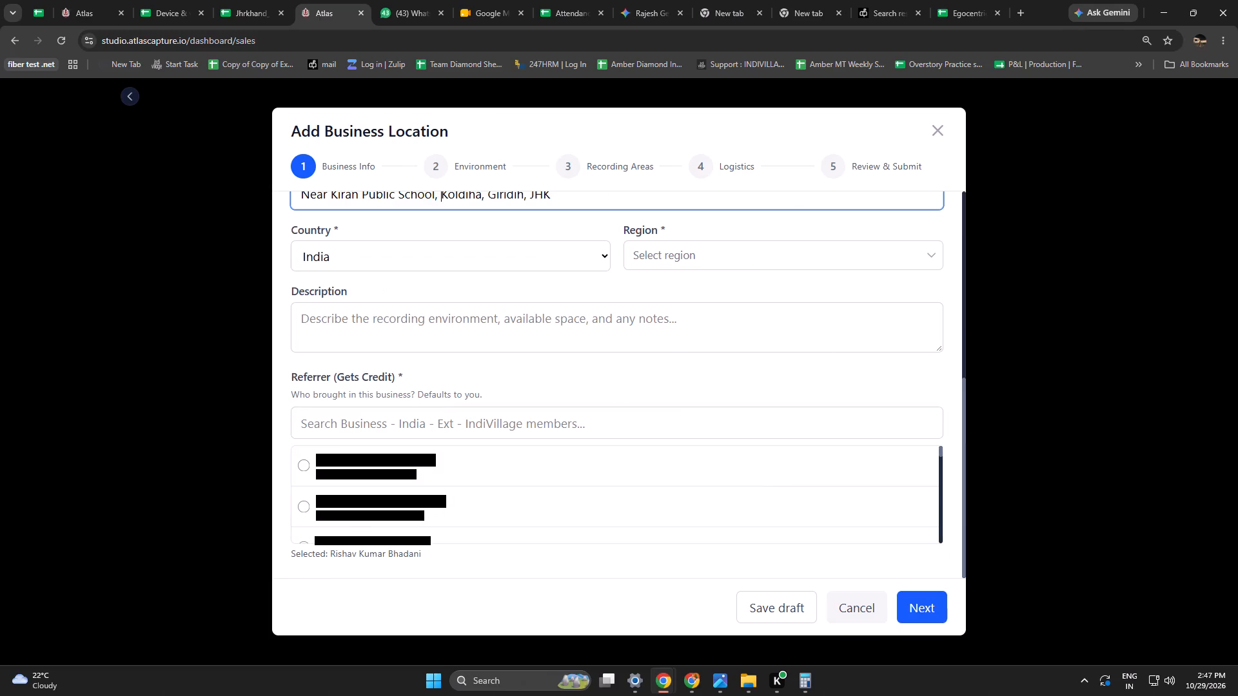
click(690, 254)
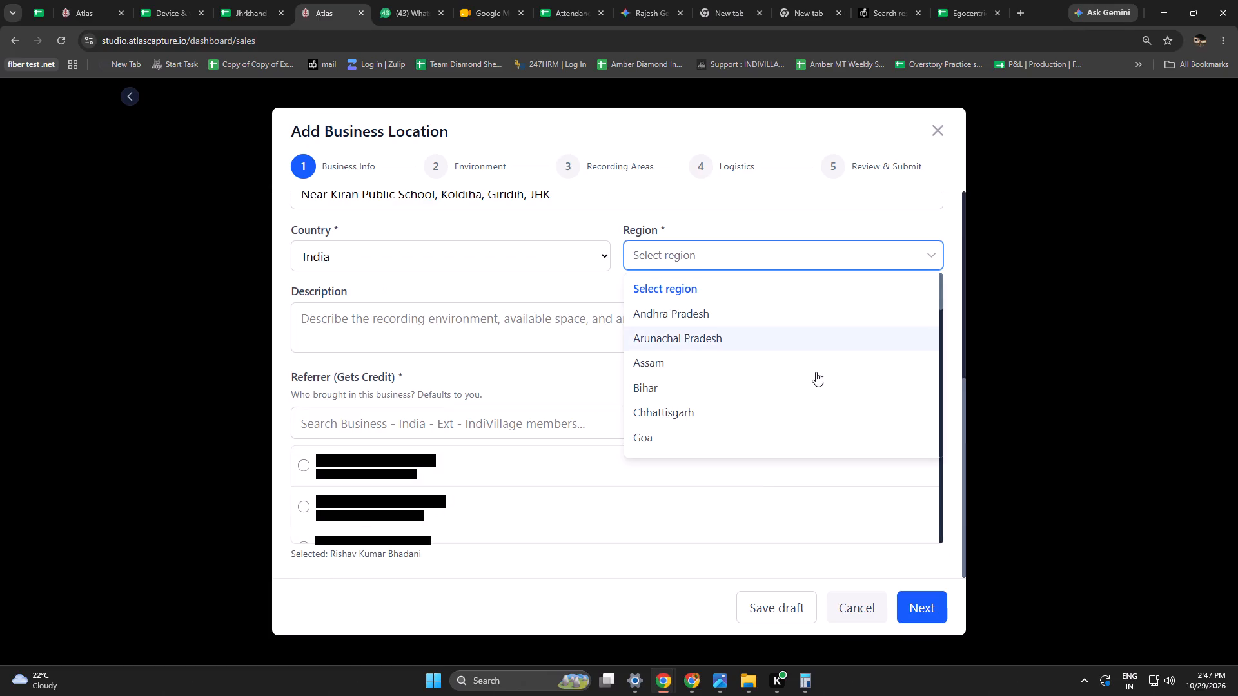
text(jh)
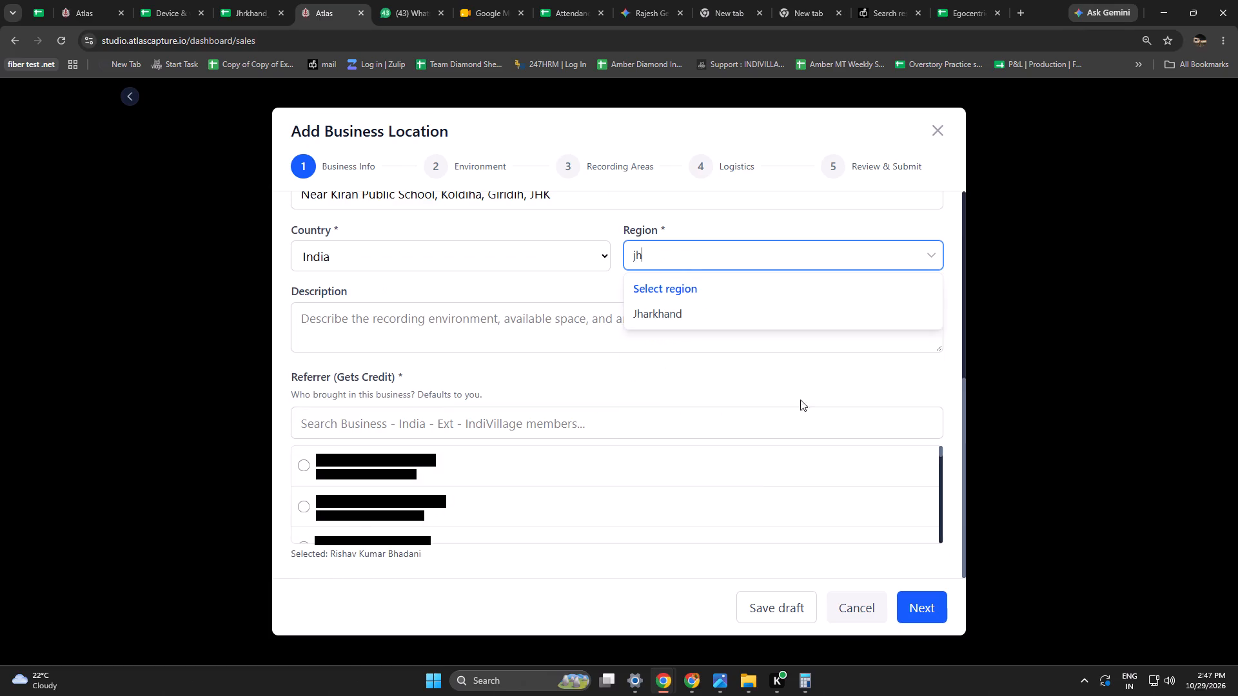
click(681, 311)
Copy the business name and the full address from the form as separate clipboard entries.
scroll(681, 311, up, 1)
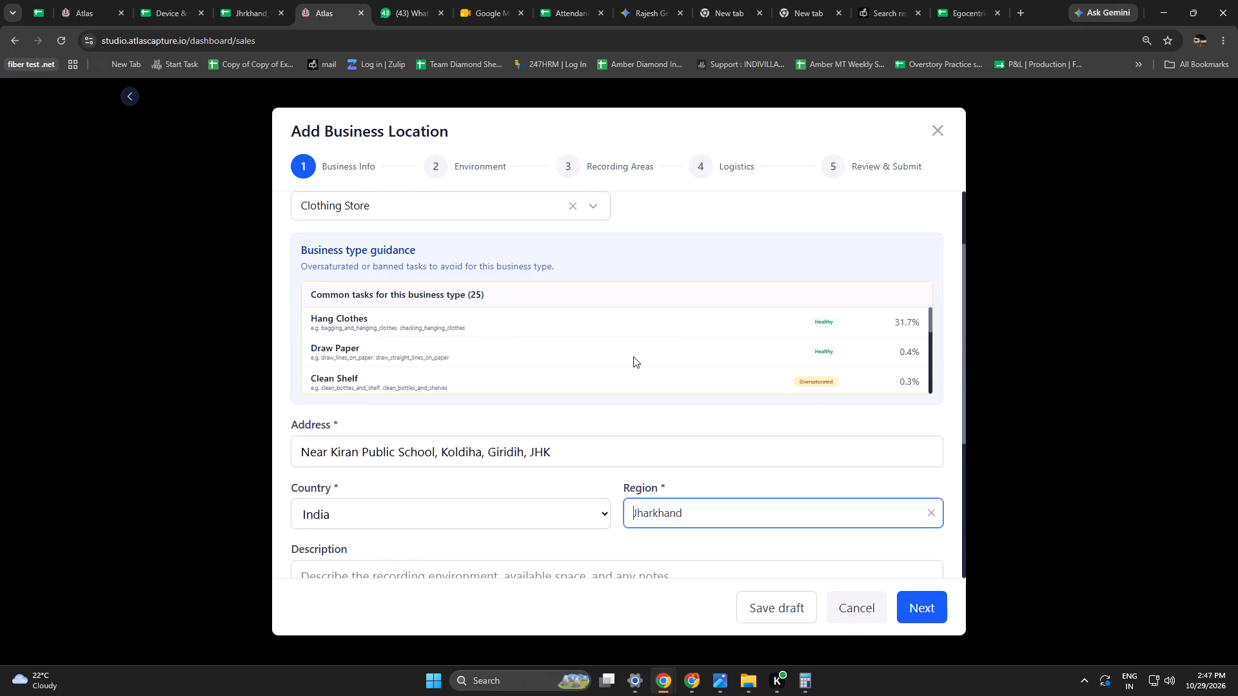
scroll(629, 354, up, 1)
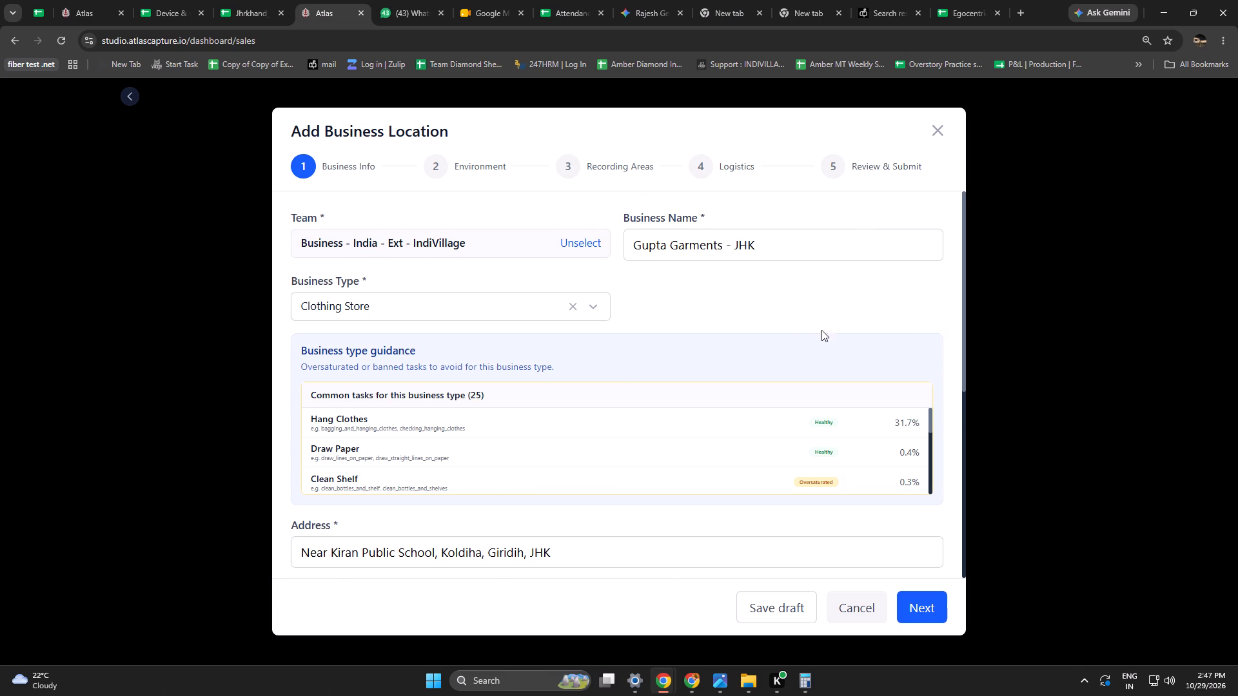
drag(792, 247, 518, 238)
key(ctrl+c)
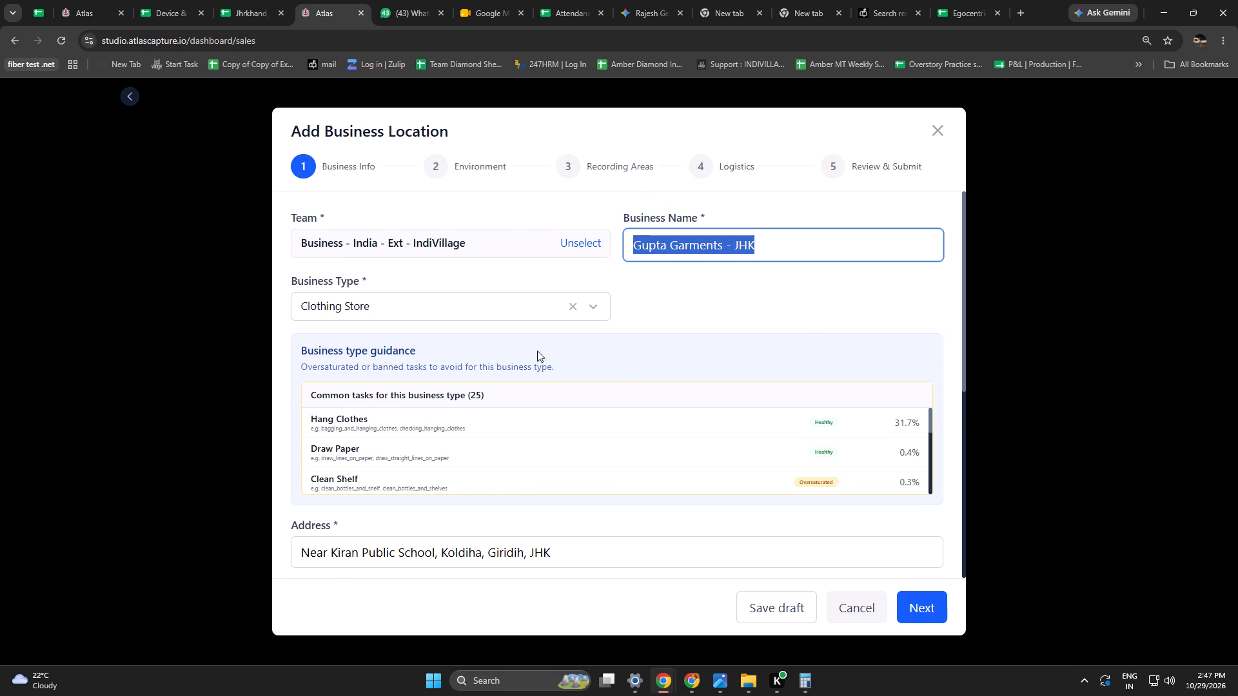
drag(581, 550, 236, 531)
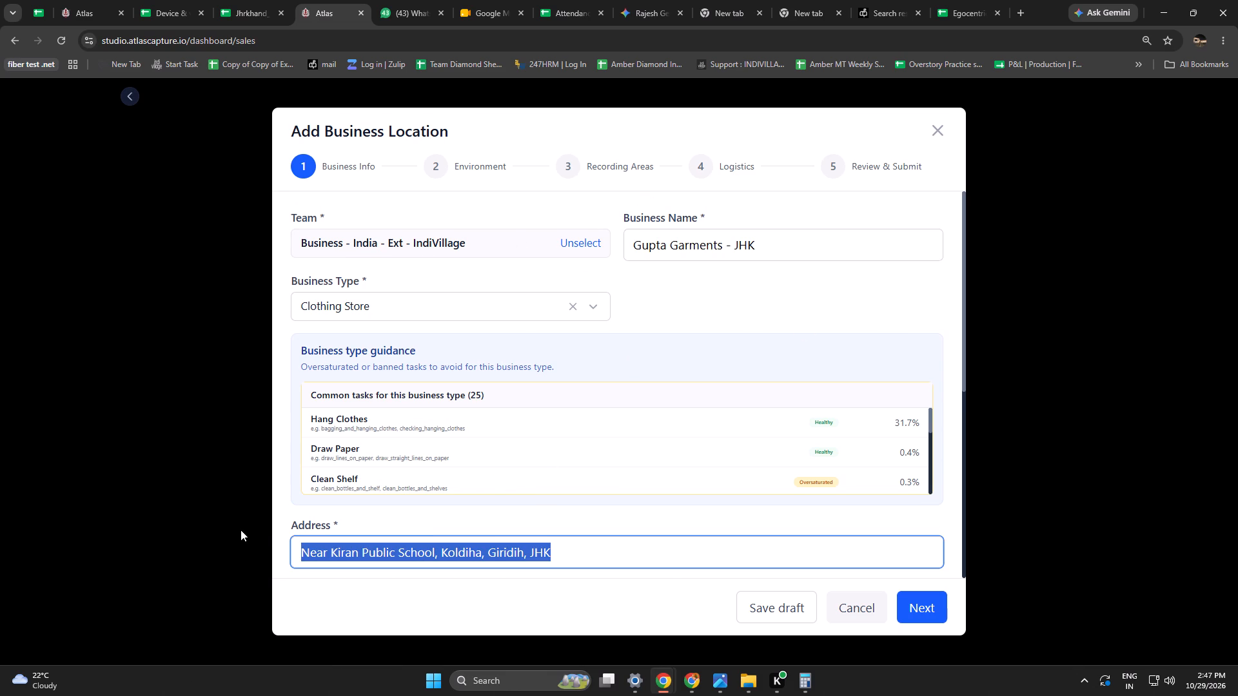
key(ctrl+c)
click(1017, 0)
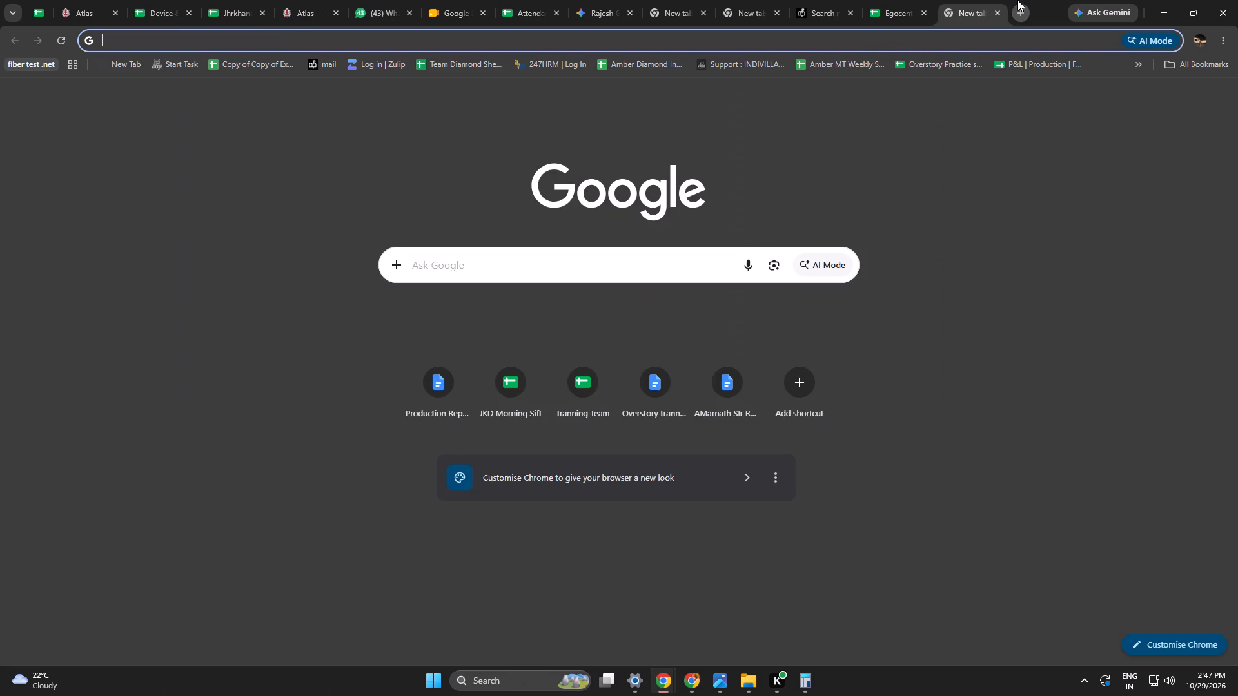
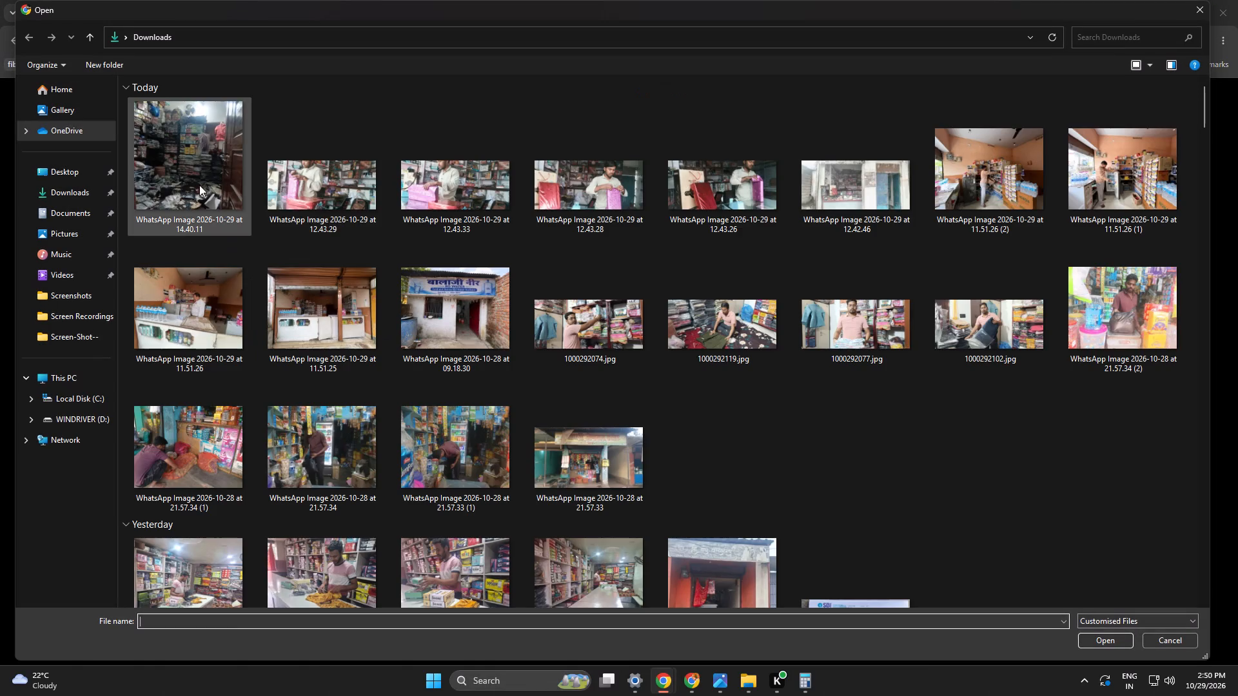
Choose the photo "WhatsApp Image 2026-10-29 at 14.40.11" from Downloads and upload it as the Environment Photo.
click(197, 184)
click(1114, 641)
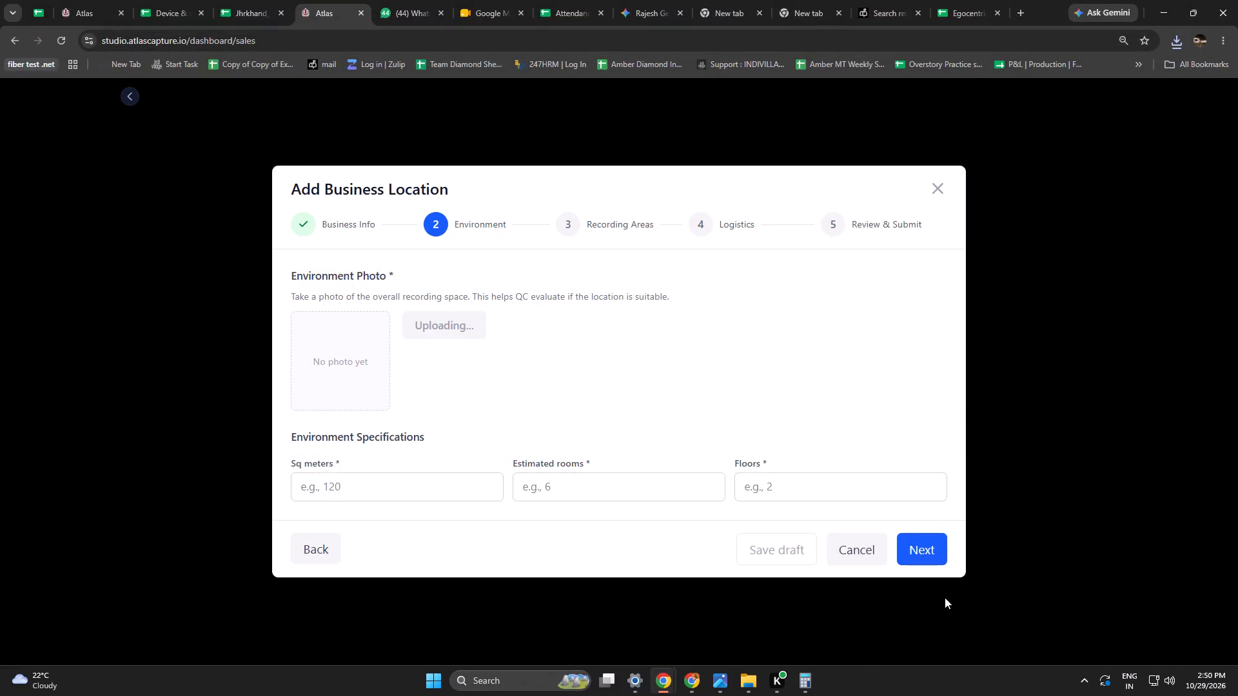
Go back to the Business Info stage and add a space at the end of the Description, after "festive outfits.".
click(315, 547)
scroll(565, 433, down, 4)
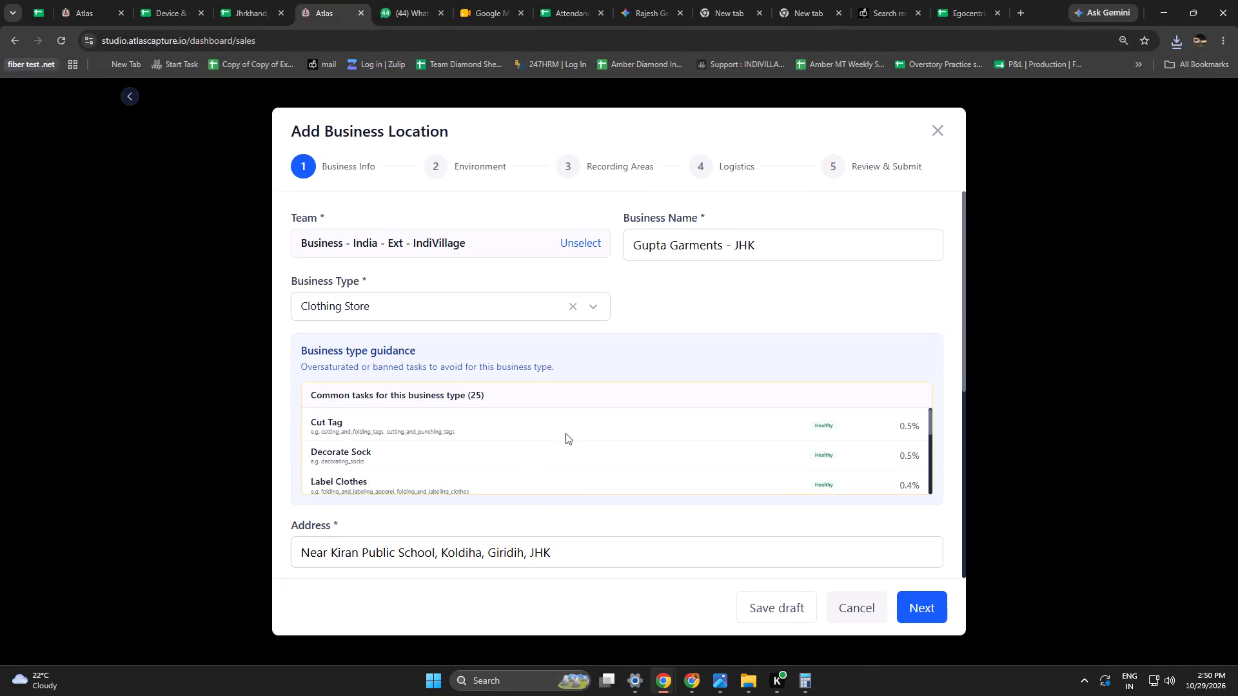
scroll(565, 433, down, 3)
scroll(590, 527, down, 2)
scroll(663, 338, up, 1)
scroll(663, 338, down, 4)
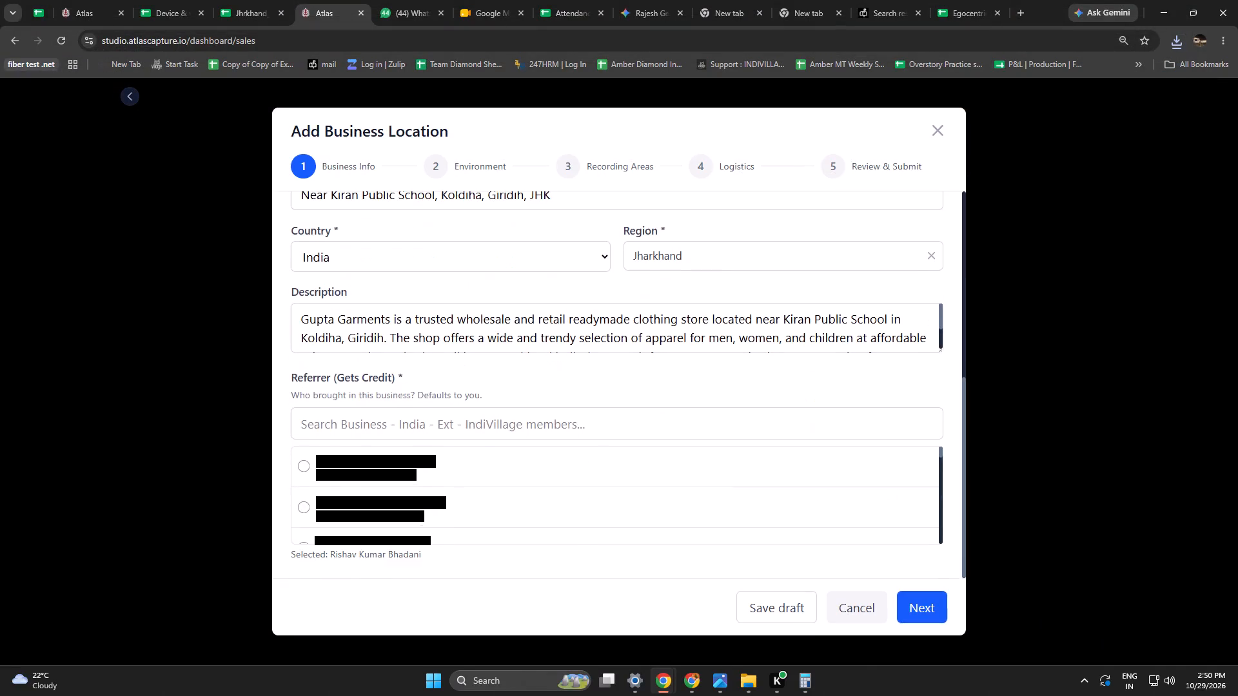
scroll(663, 338, down, 8)
click(730, 334)
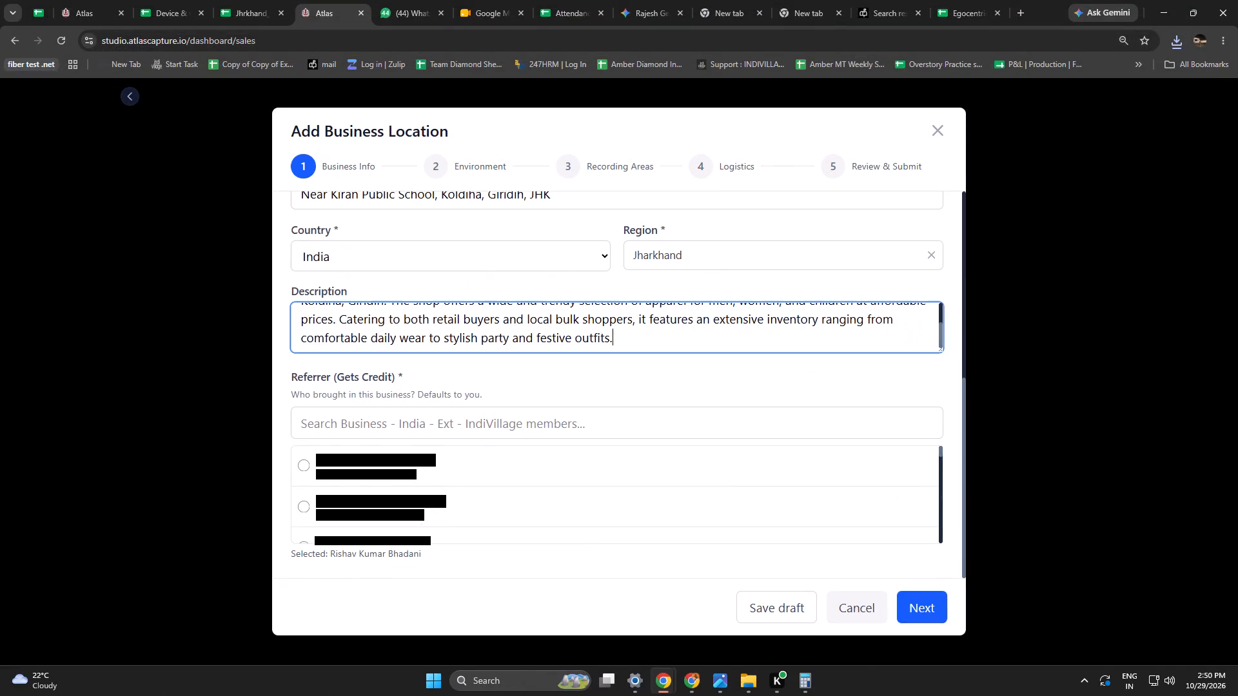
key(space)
Open the clipboard history at the end of the Description and clear its unpinned entries.
key(super+v)
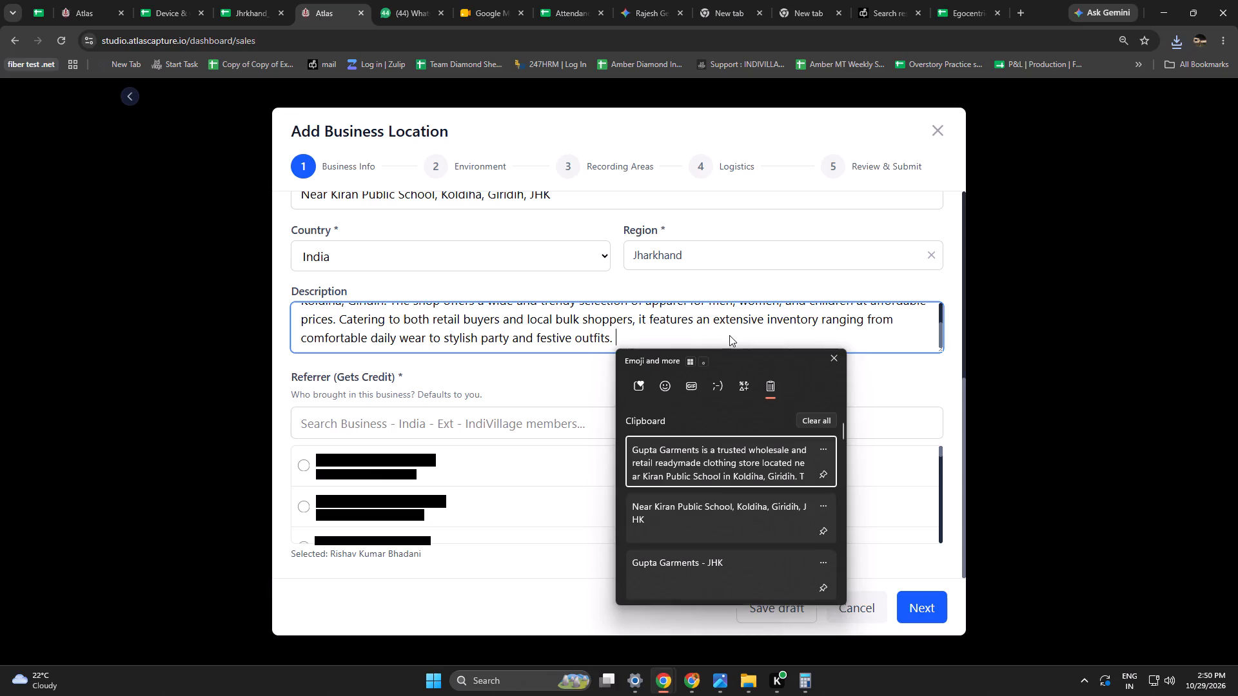
click(813, 418)
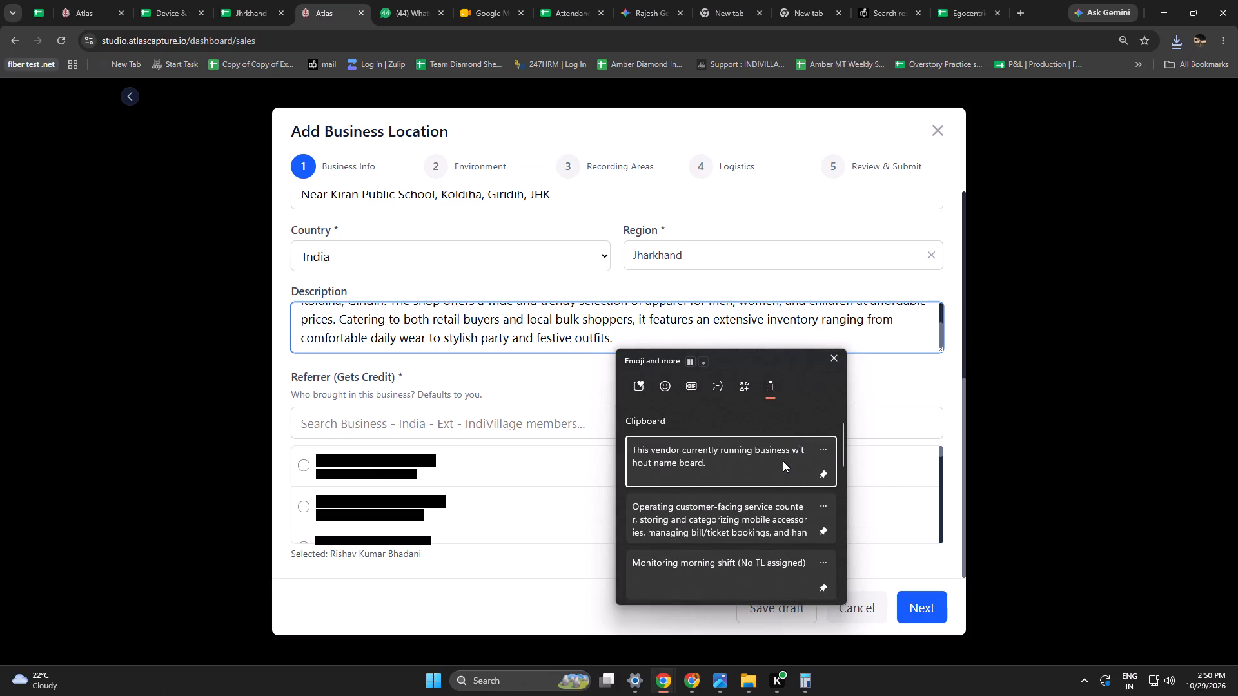
Append the copied sentence "This vendor currently running business without name board." to the Description and continue to the Environment stage.
click(780, 463)
key(ctrl+v)
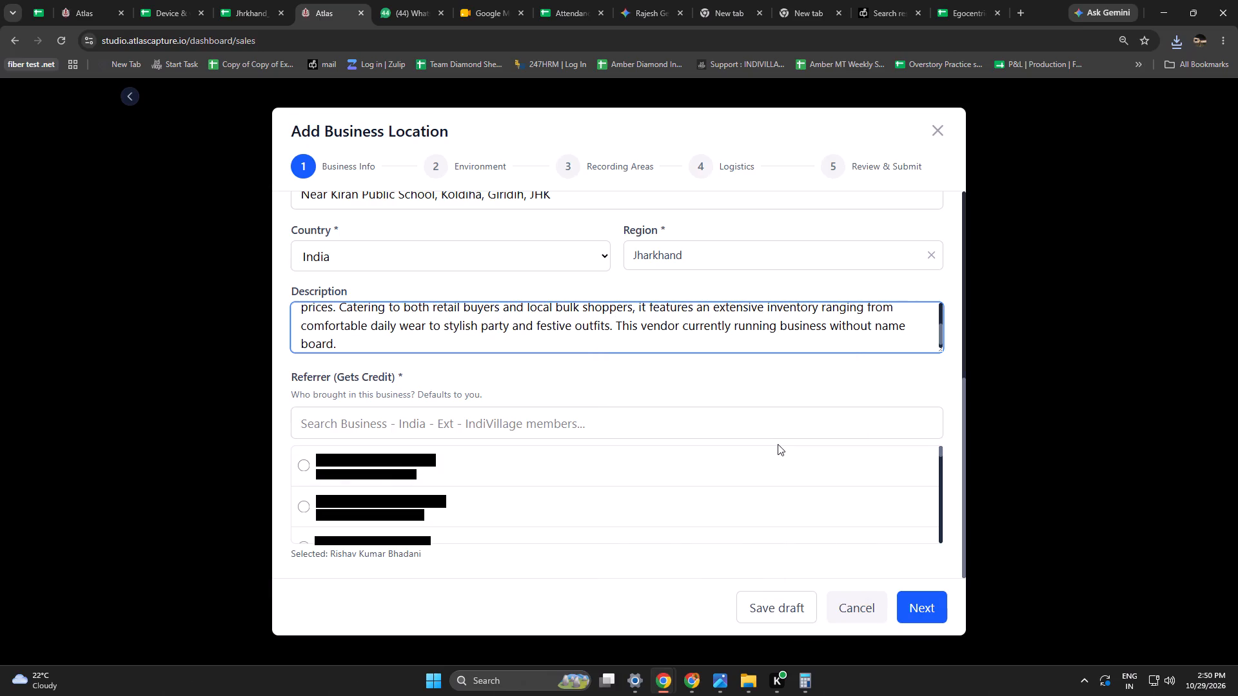
click(921, 612)
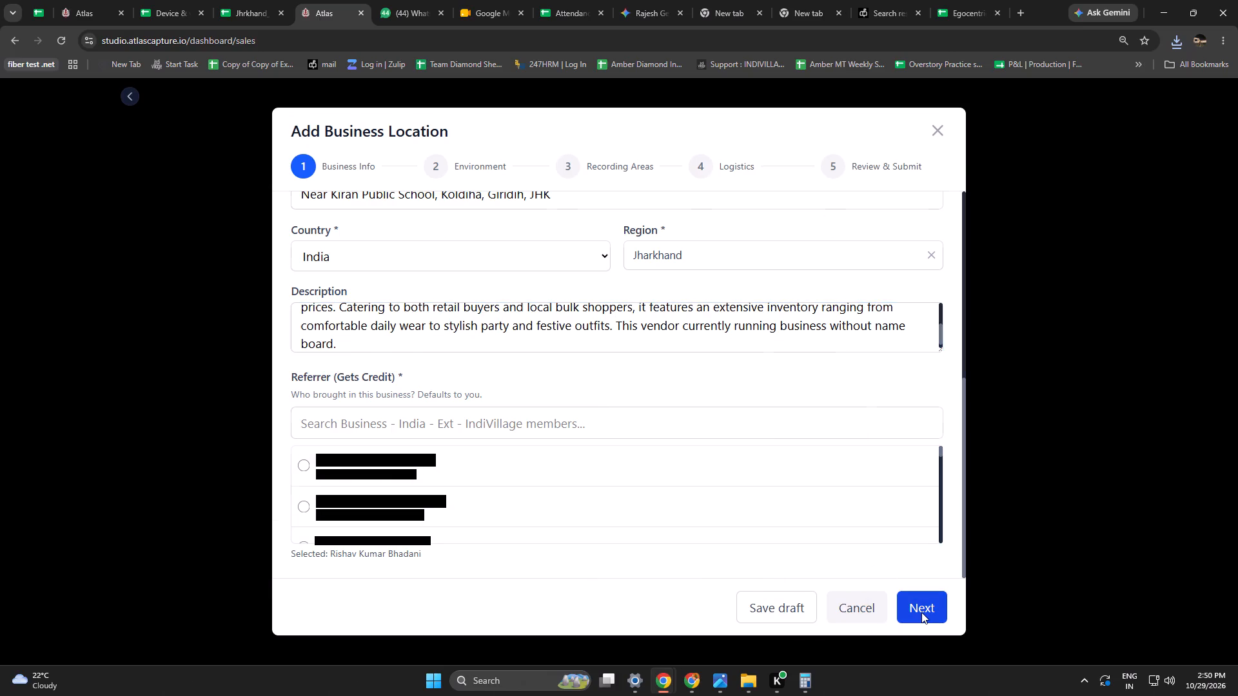
Fill the environment specifications with 18 sq meters, 1 estimated room and 1 floor.
click(393, 491)
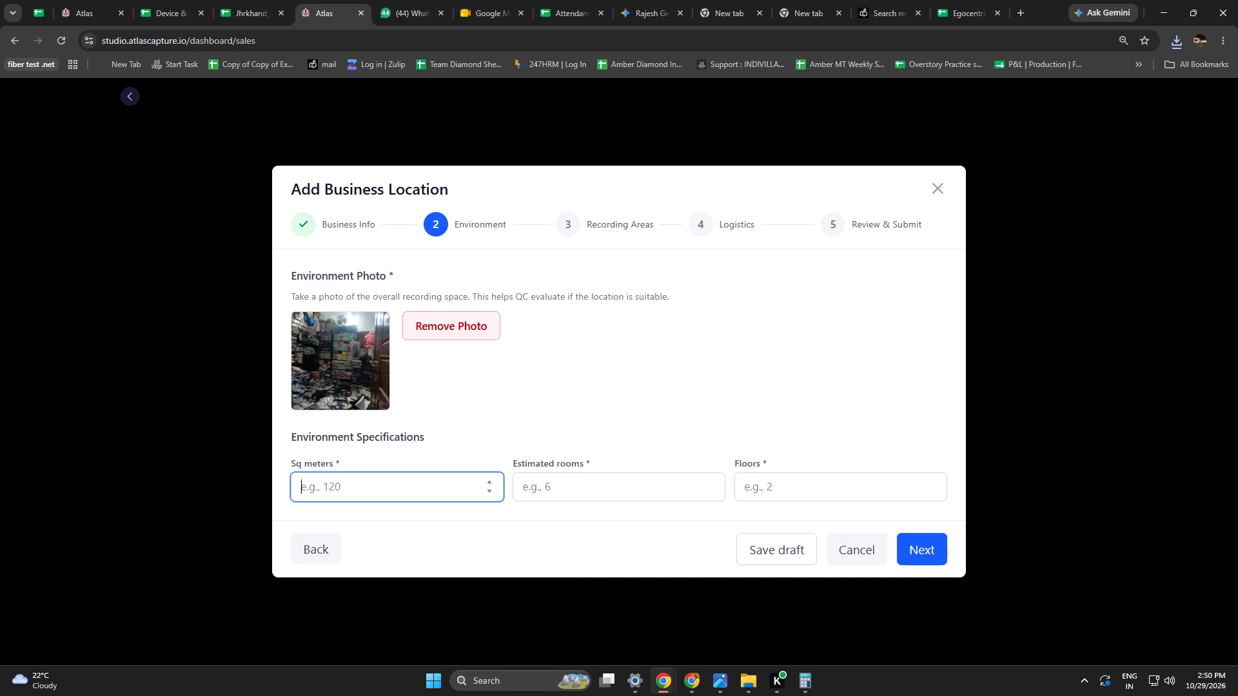
text(18)
click(646, 486)
key(1)
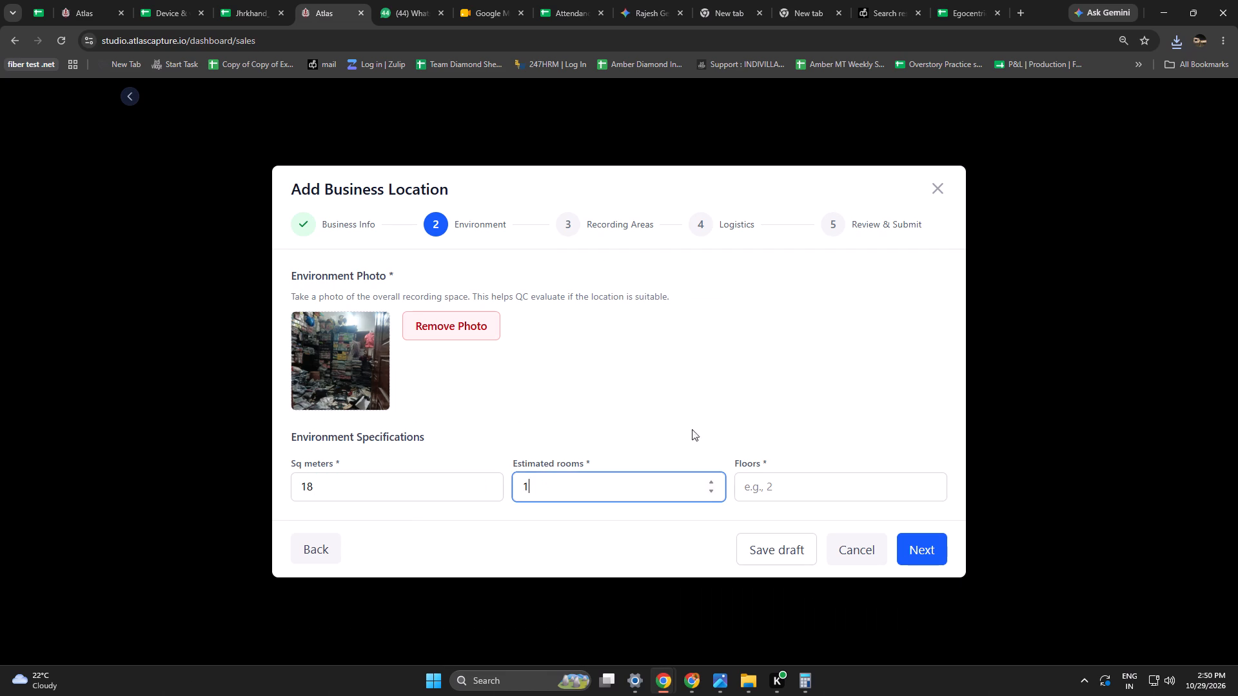
click(869, 481)
key(1)
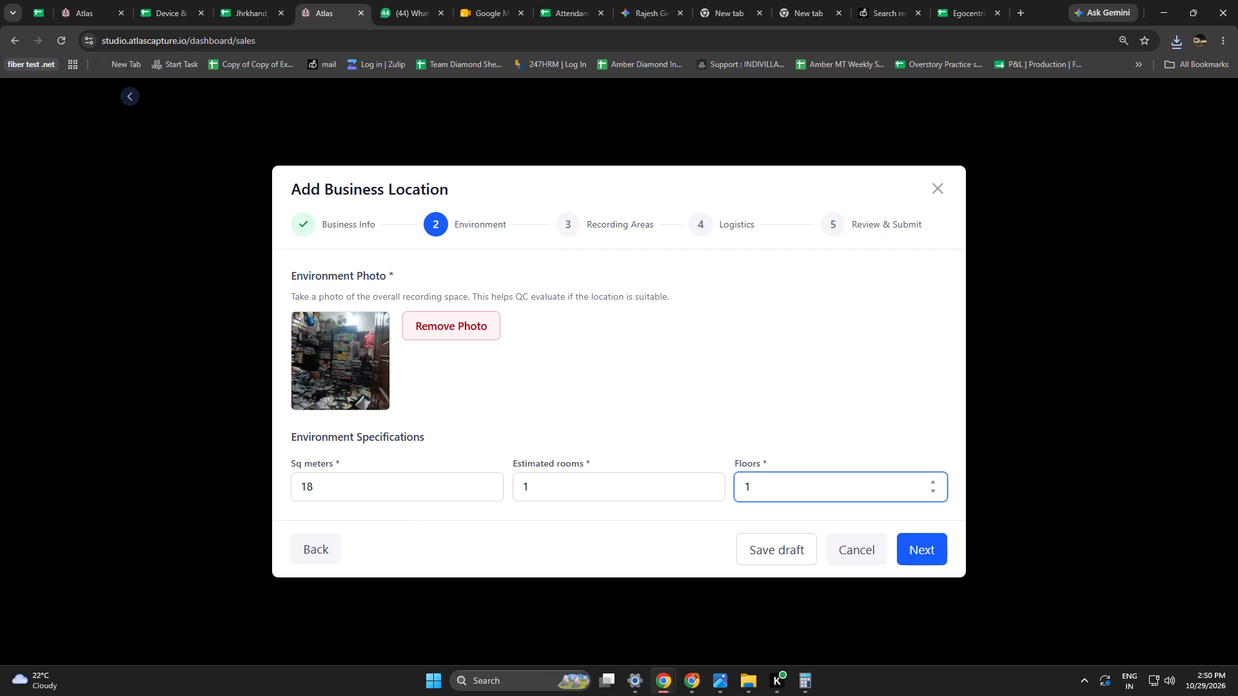
Change the square meters to 24 and continue to the Recording Areas stage.
drag(455, 485, 24, 456)
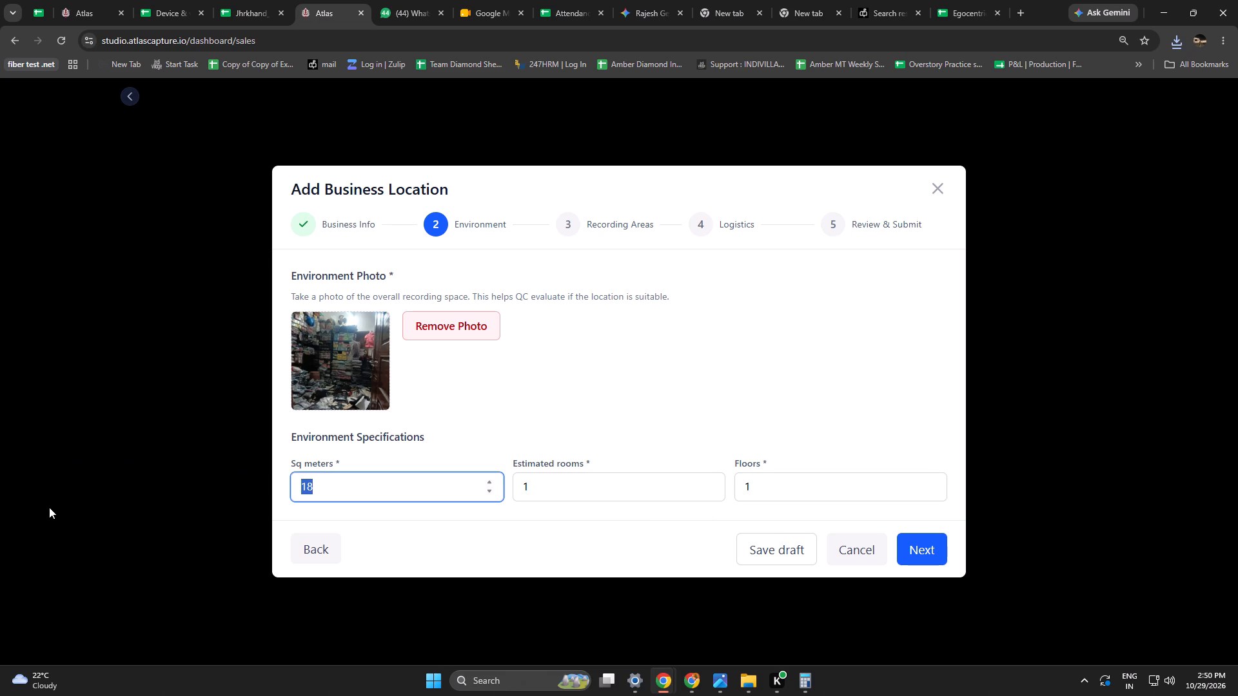
text(24)
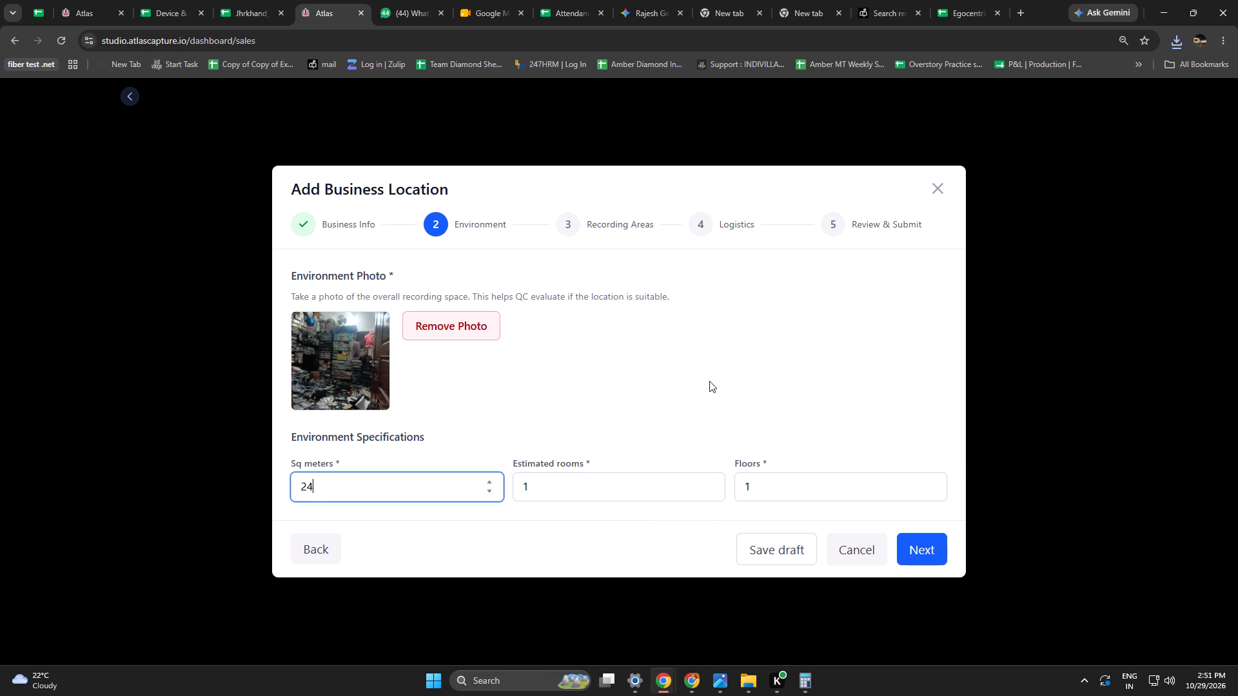
click(709, 381)
click(921, 549)
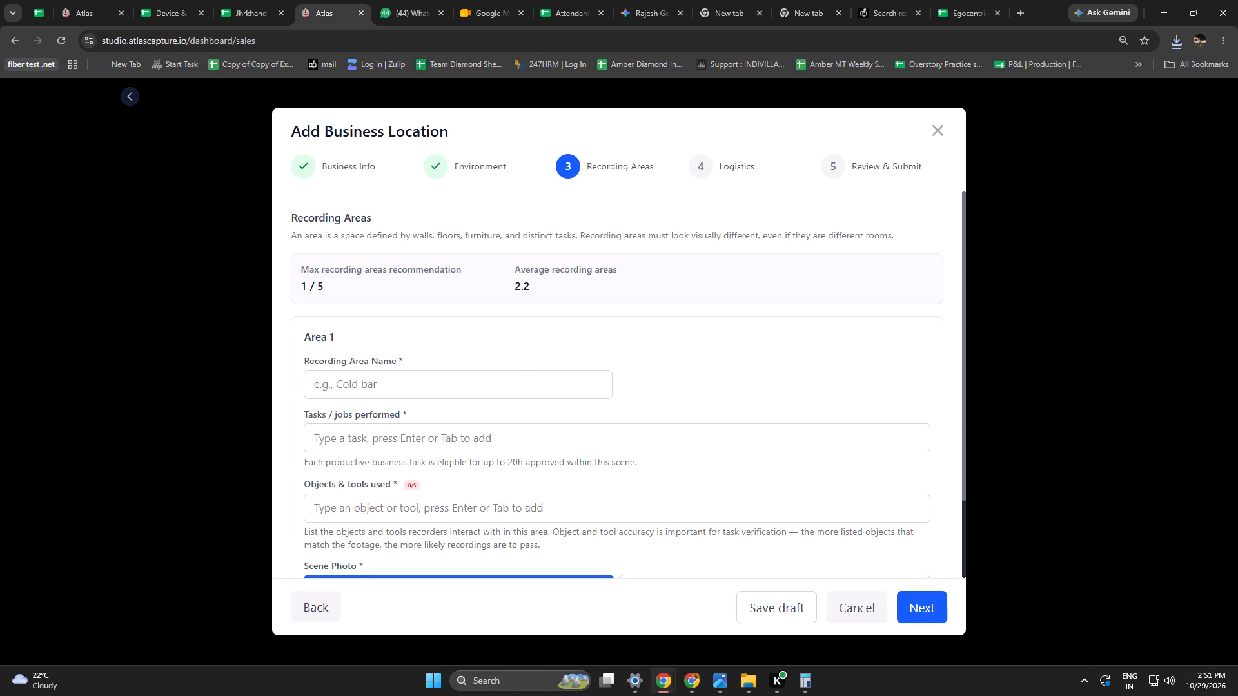
Add three more scenes to the recording areas, for Area 2, Area 3 and Area 4.
scroll(616, 384, down, 4)
click(626, 542)
scroll(636, 508, down, 6)
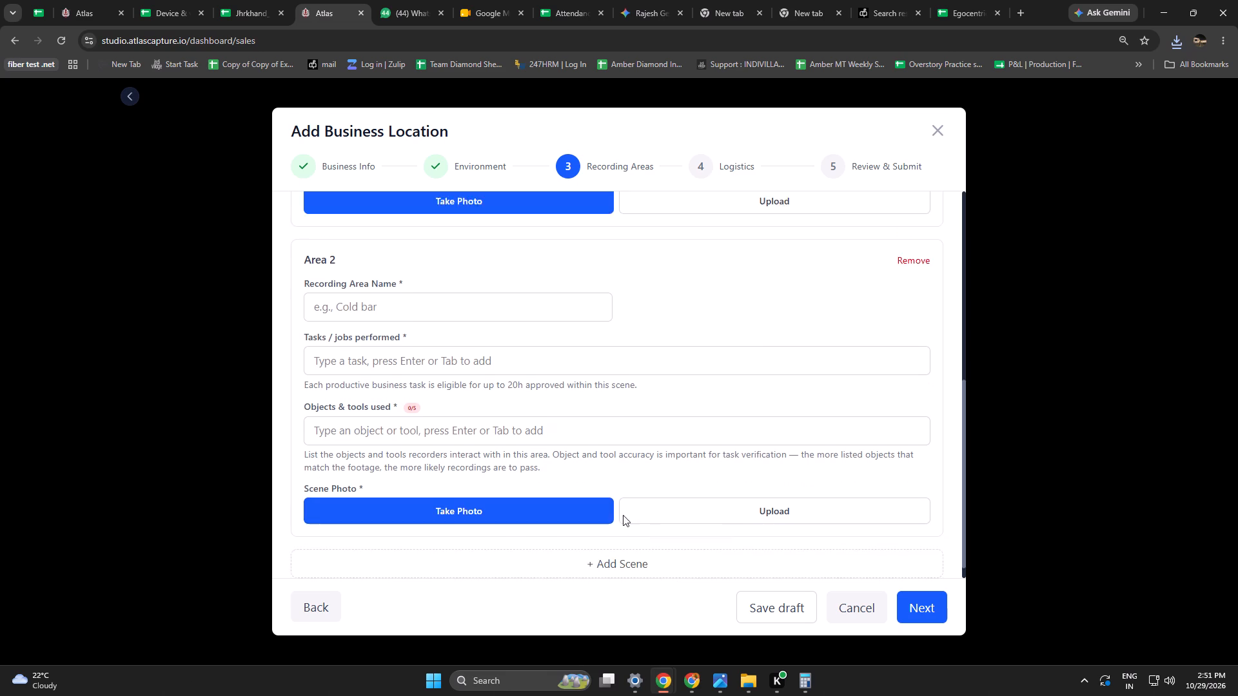
click(622, 547)
scroll(625, 521, down, 5)
click(622, 548)
Upload 1000292074.jpg from Downloads as the scene photo for Area 1.
scroll(551, 377, up, 5)
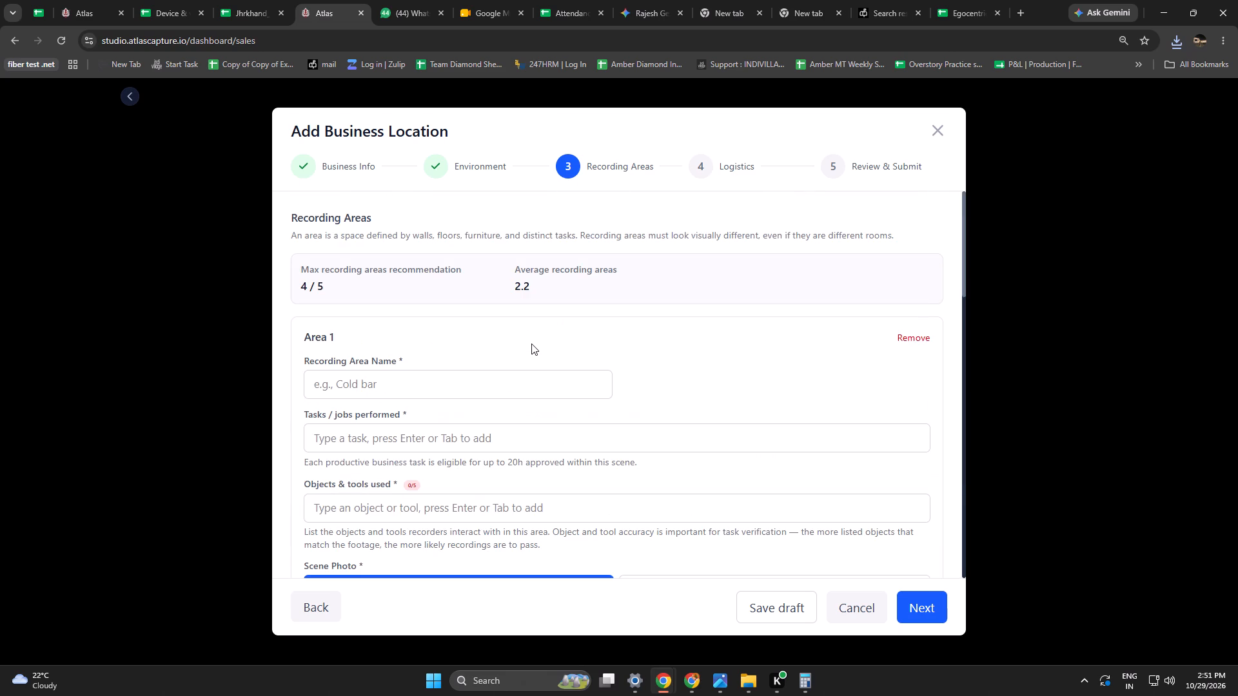
scroll(591, 416, down, 1)
click(658, 331)
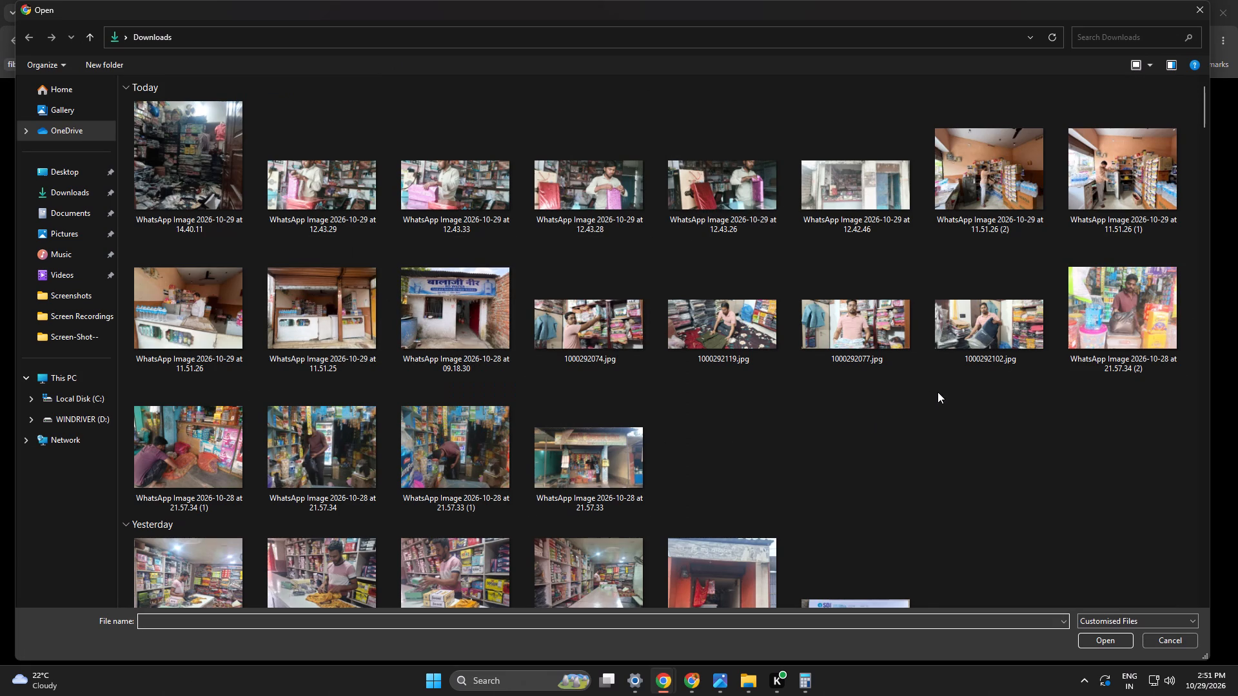
click(977, 324)
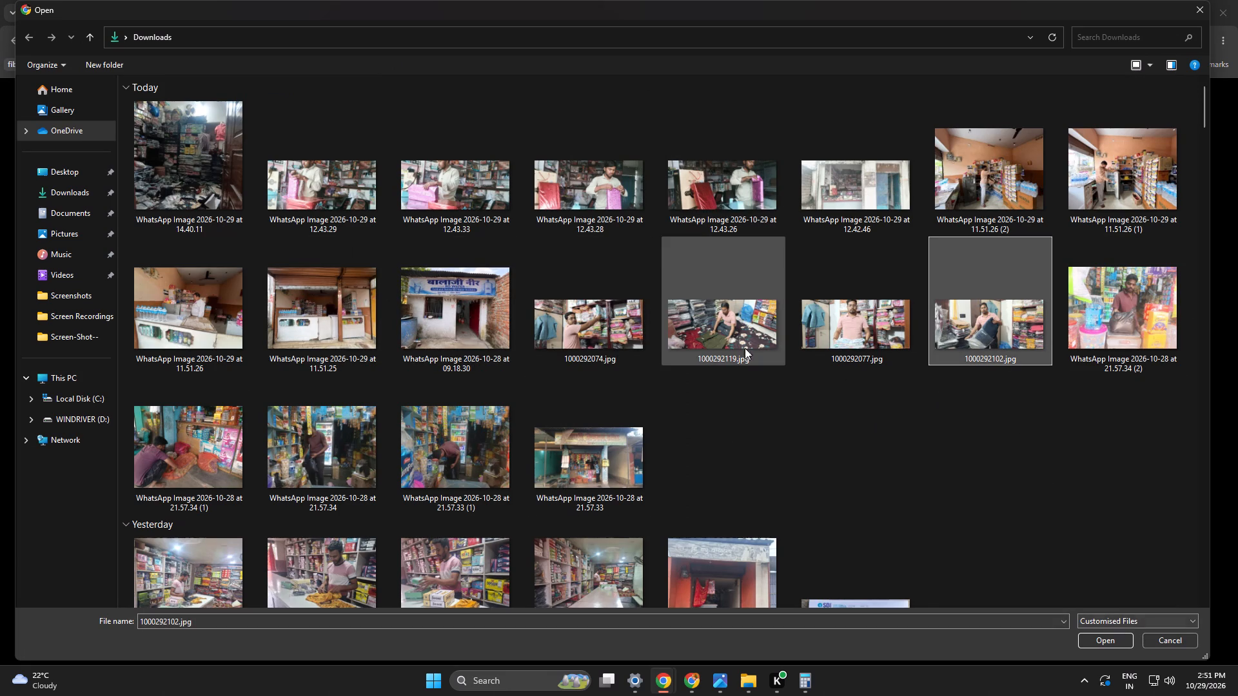
click(602, 346)
click(1101, 643)
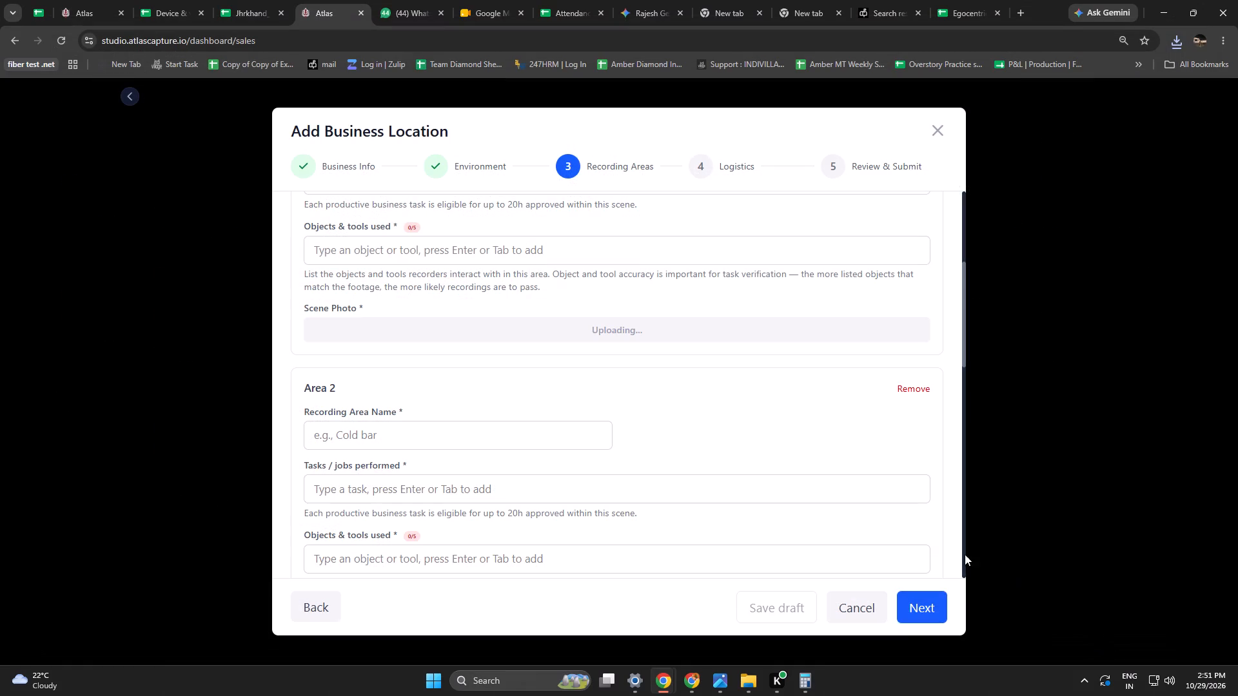
Upload 1000292119.jpg from Downloads as the scene photo for Area 2.
scroll(705, 434, up, 1)
scroll(705, 434, down, 2)
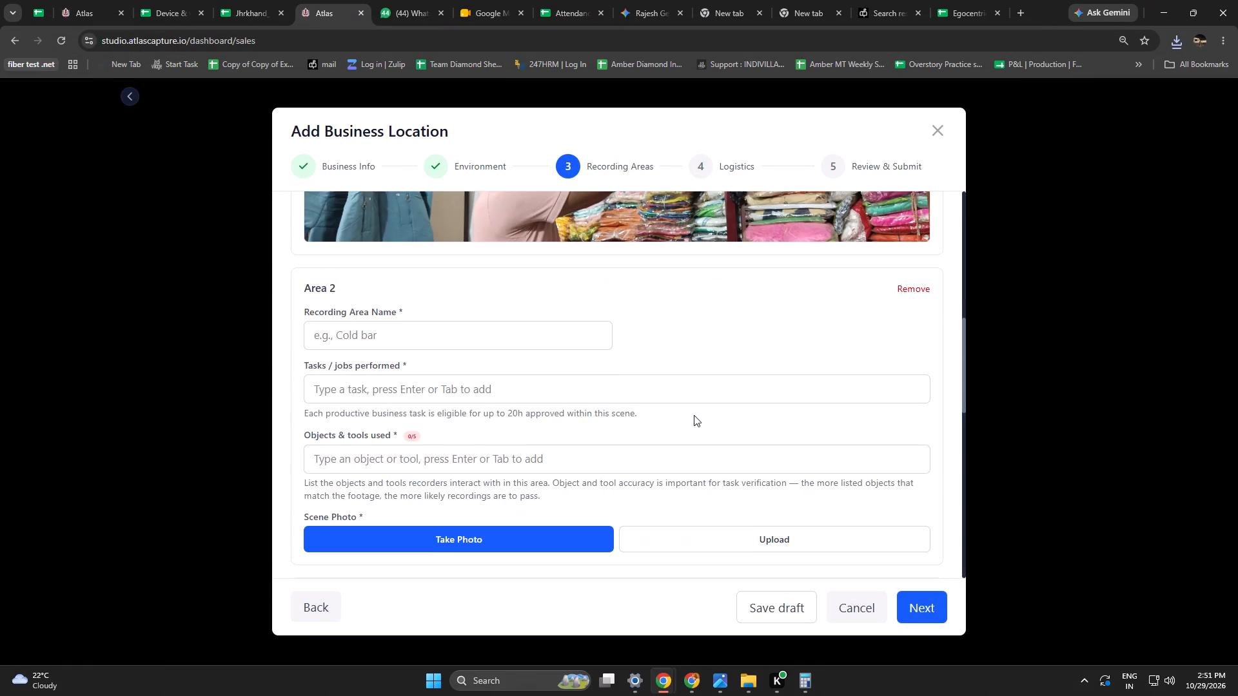
click(733, 536)
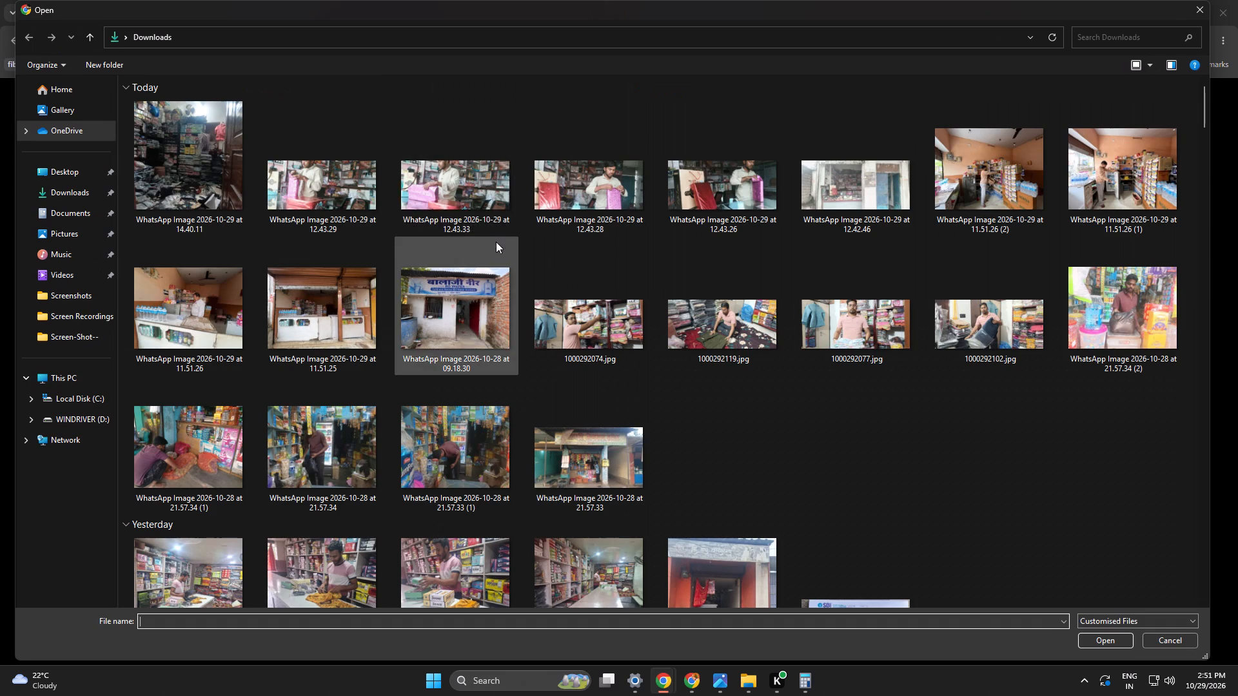
click(709, 329)
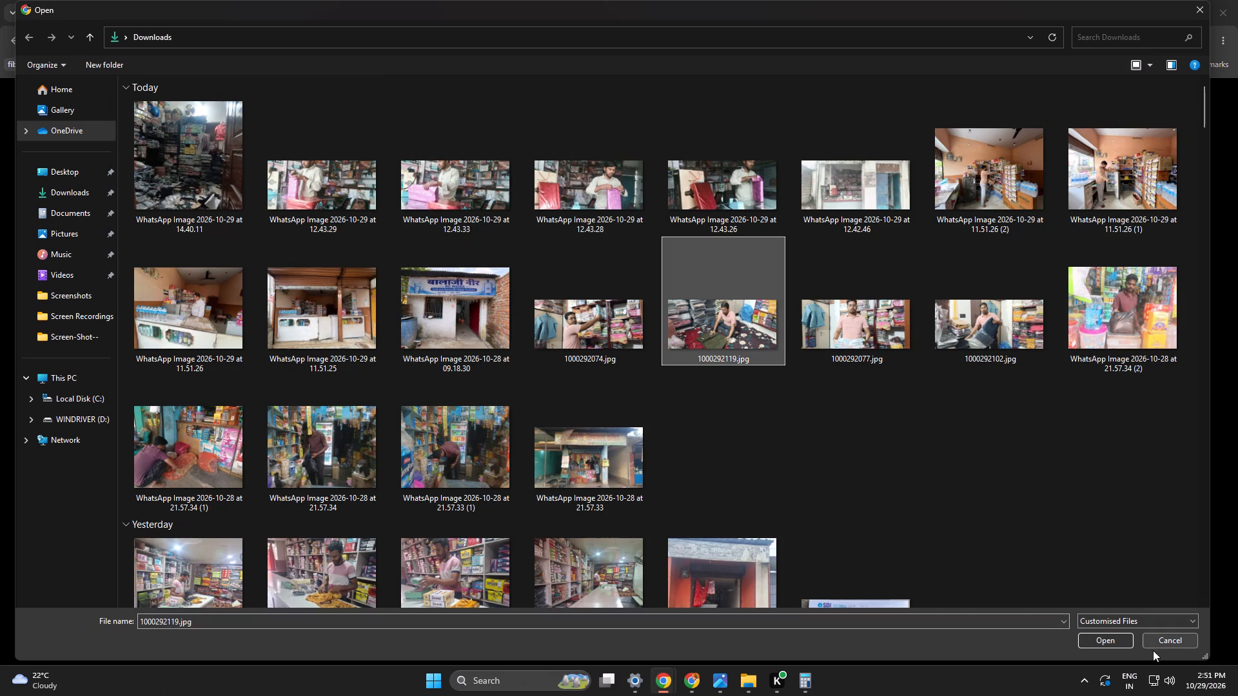
click(1112, 637)
Upload 1000292077.jpg from Downloads as the scene photo for Area 3.
scroll(689, 396, down, 1)
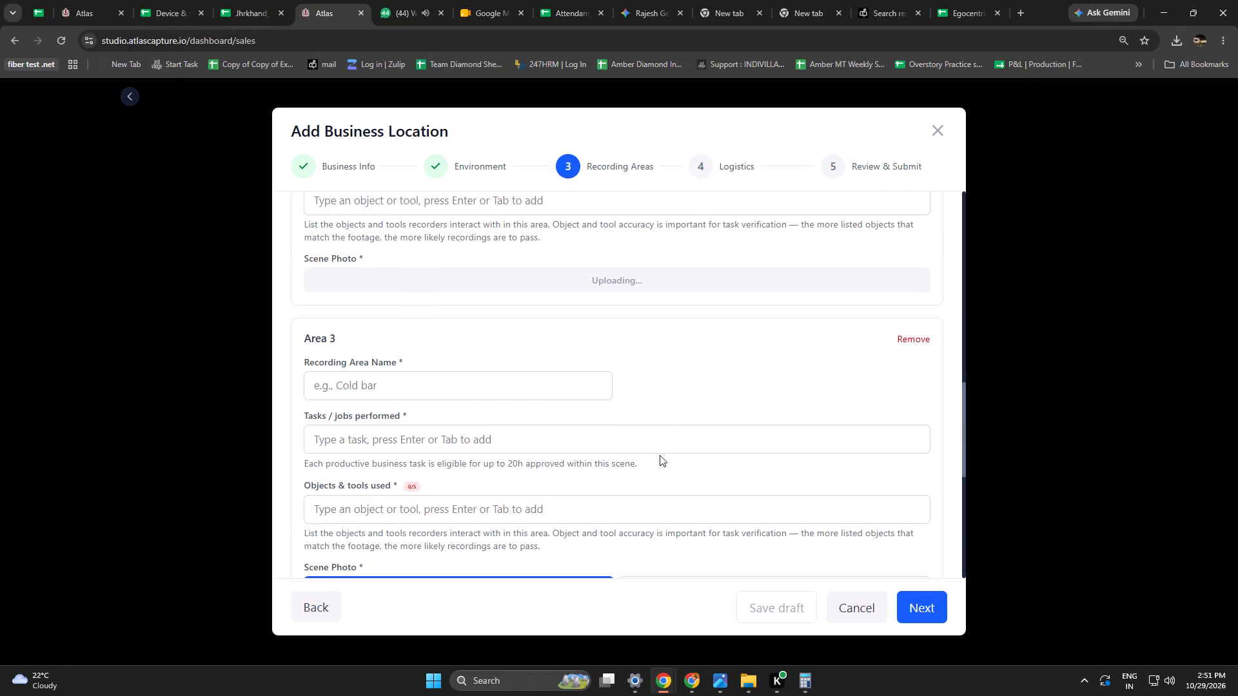
scroll(662, 456, down, 1)
click(719, 332)
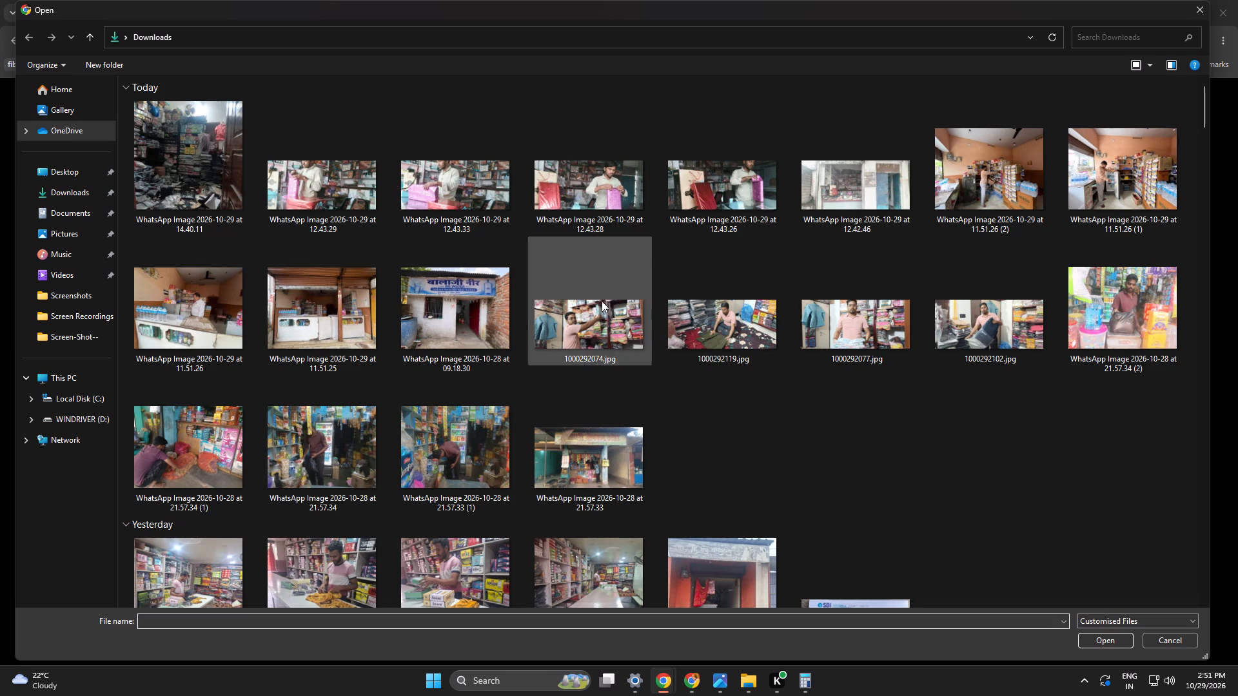
click(866, 319)
click(1101, 643)
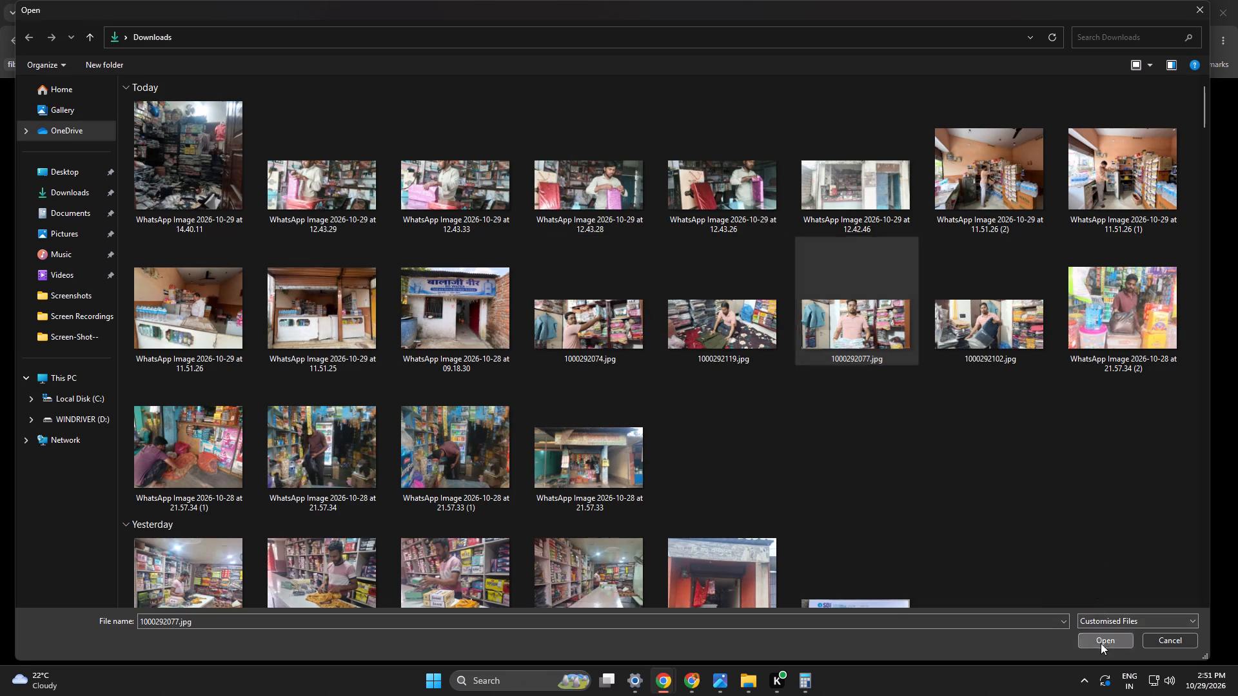
scroll(689, 368, down, 1)
click(746, 490)
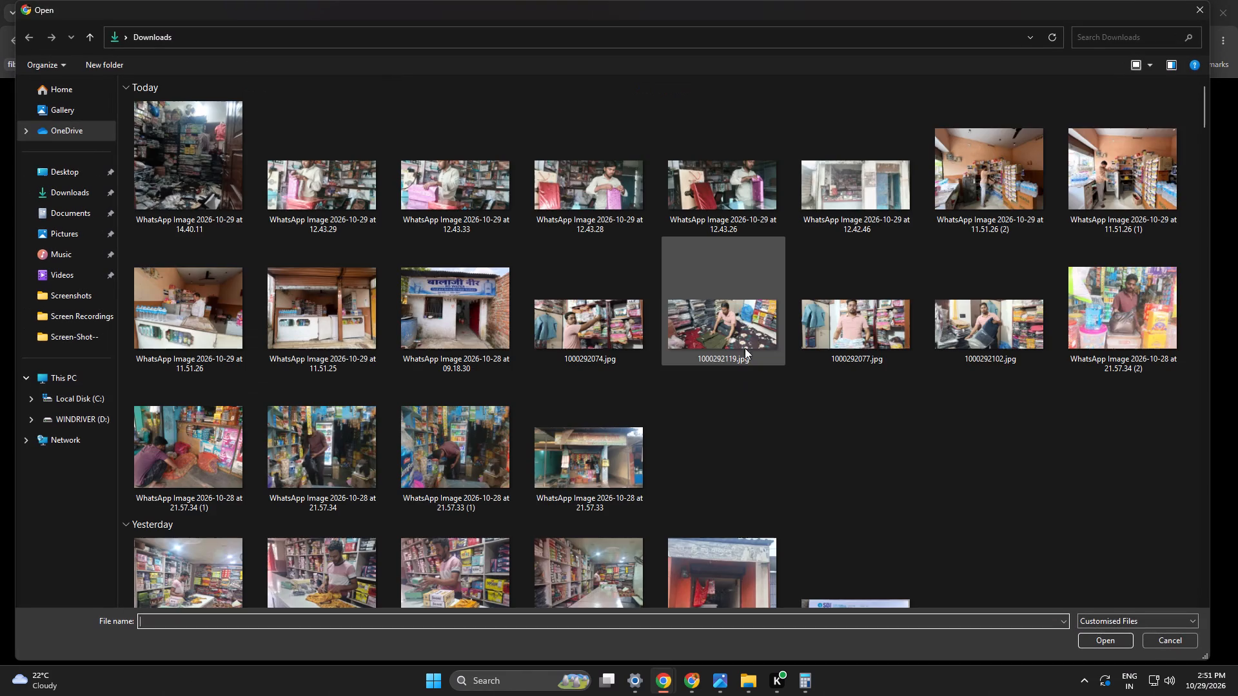
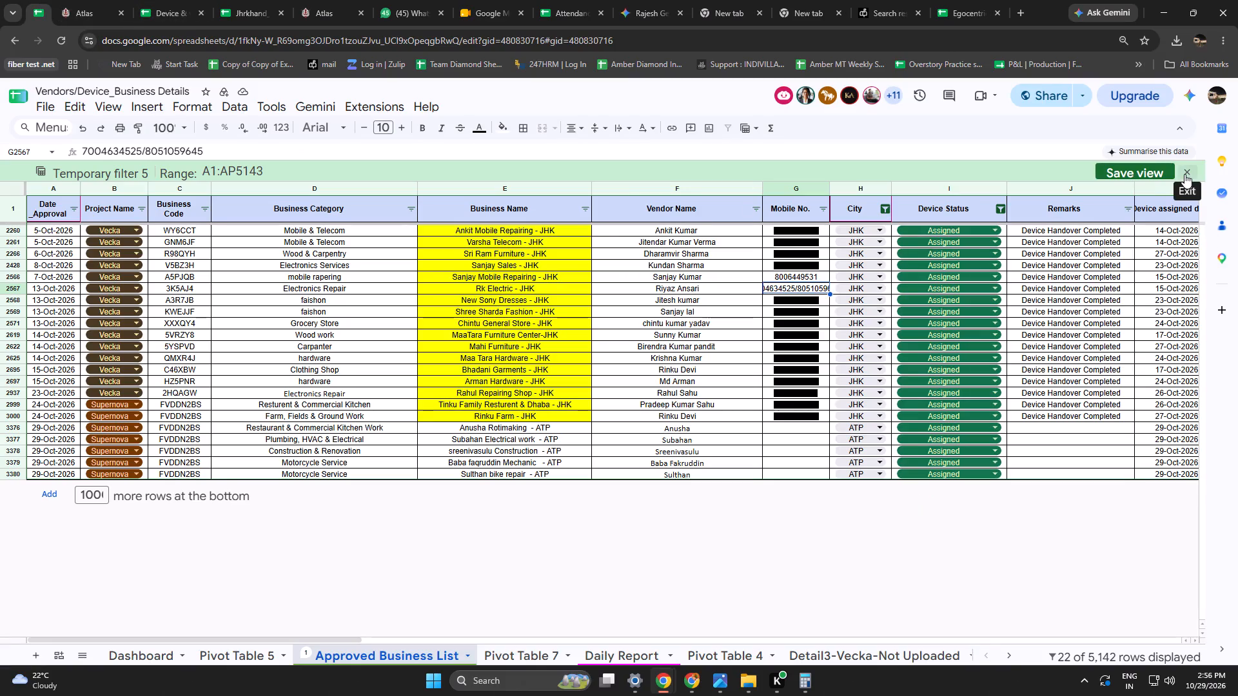
Exit the temporary filter on the Approved Business List sheet without saving the view.
click(1184, 174)
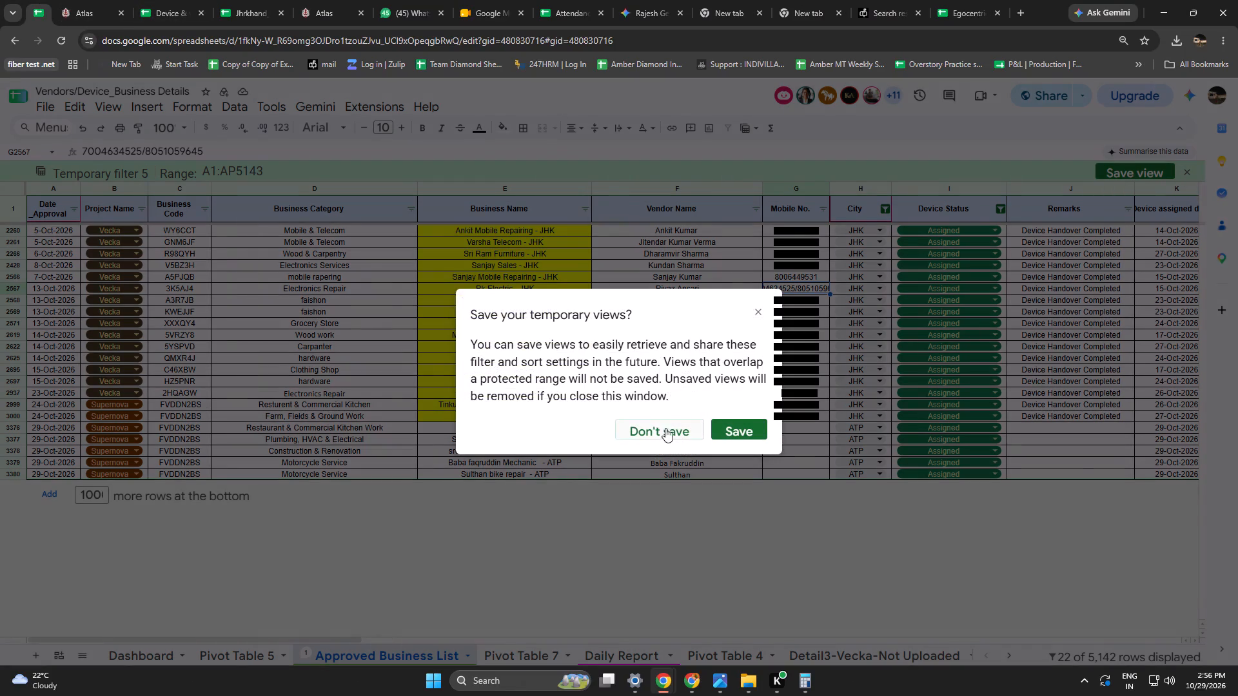
click(662, 429)
Enter Gupta Garments - JHK without source formatting as the business name in row 3373, below Sagar Gift Shop - JHK.
scroll(315, 471, down, 10)
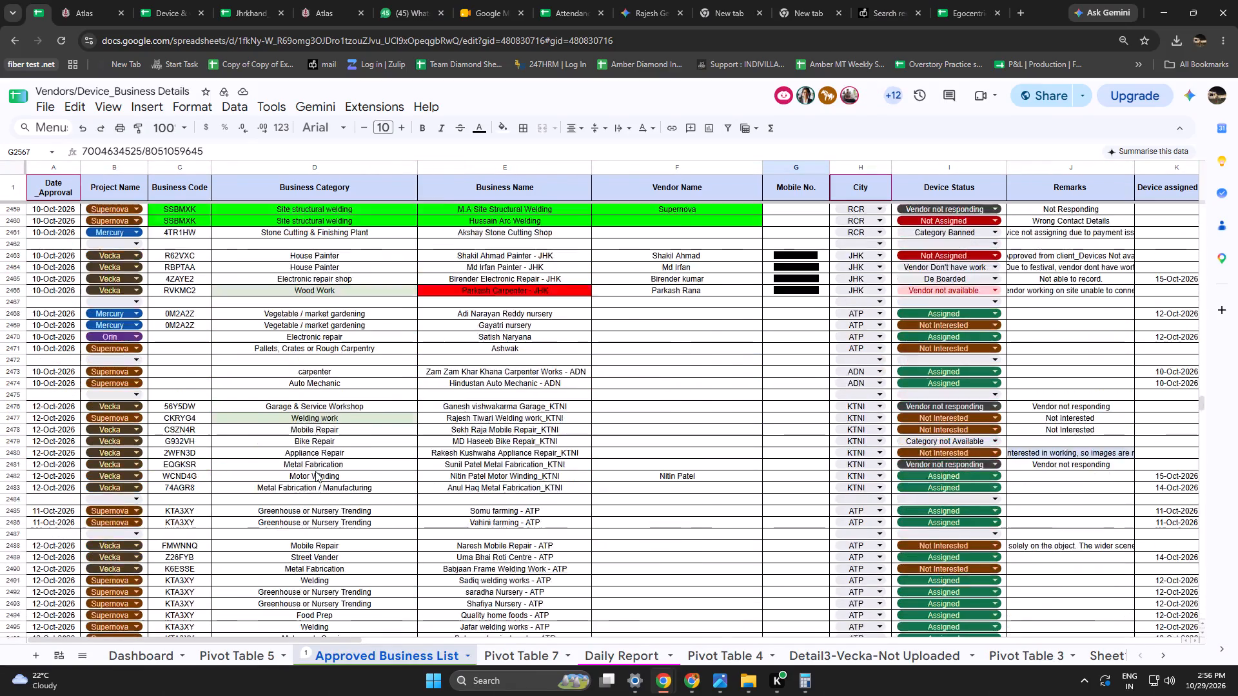
scroll(315, 471, down, 4)
scroll(315, 471, up, 1)
scroll(315, 471, down, 11)
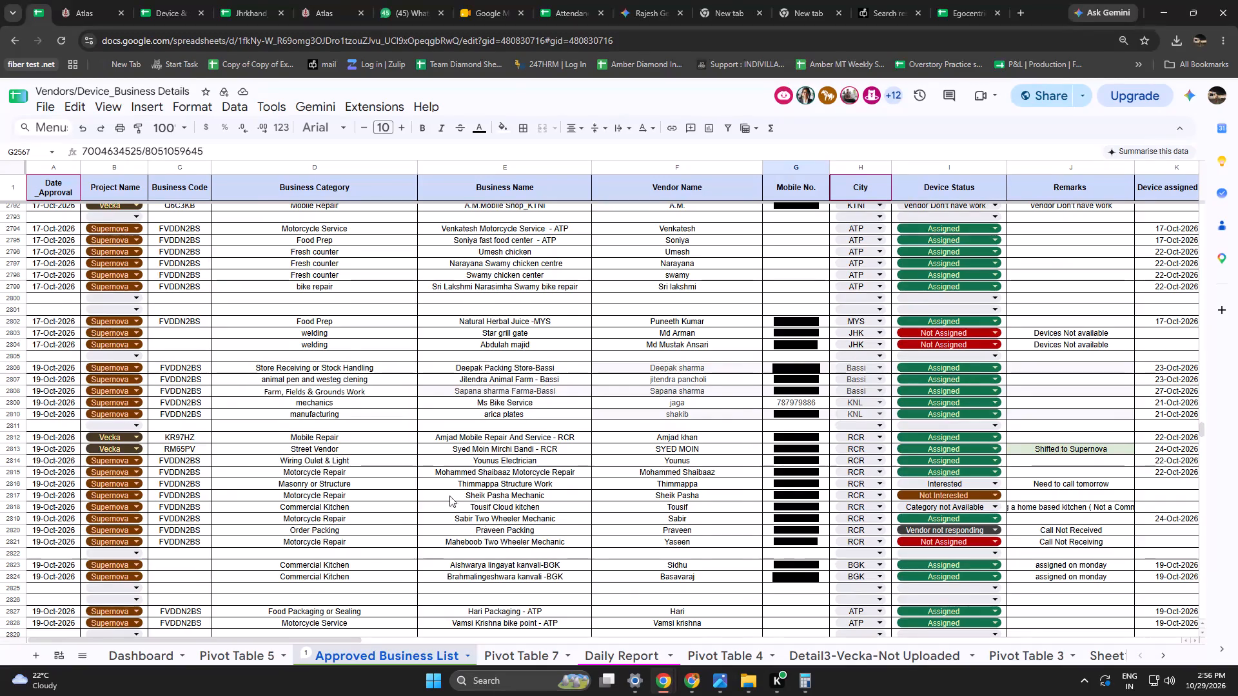
scroll(394, 401, down, 8)
scroll(393, 403, up, 1)
scroll(393, 403, down, 2)
scroll(320, 475, down, 1)
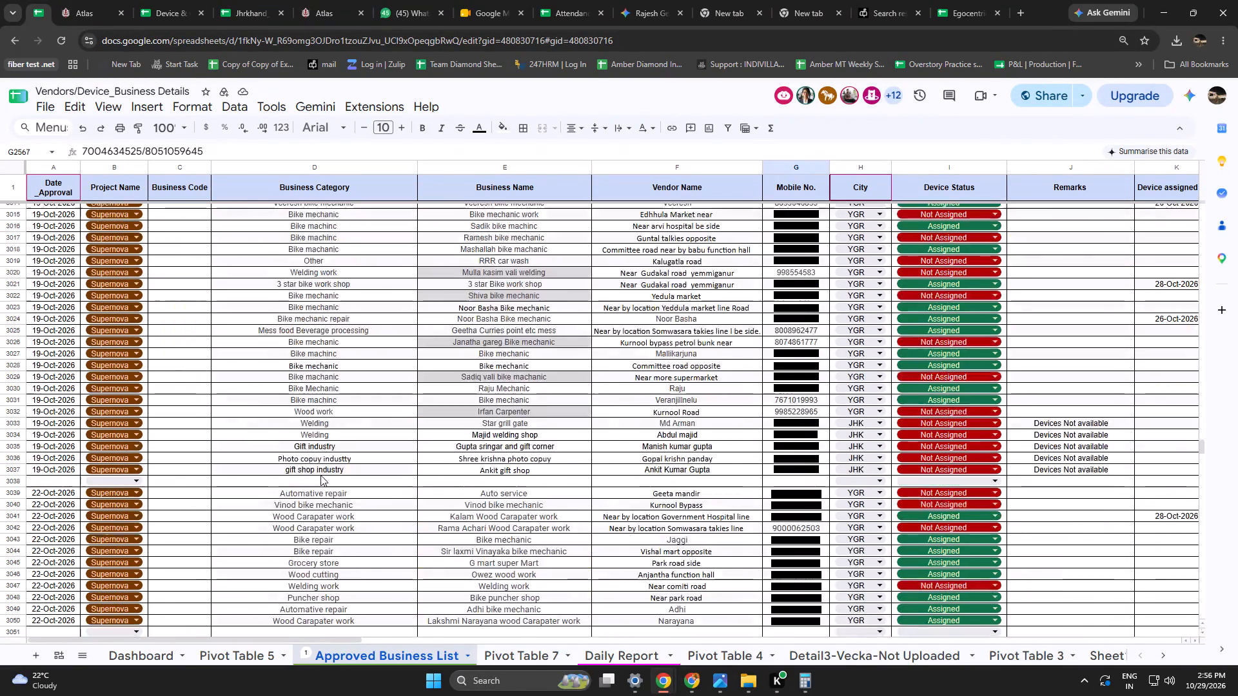
scroll(320, 475, down, 2)
scroll(320, 475, up, 3)
scroll(322, 473, down, 4)
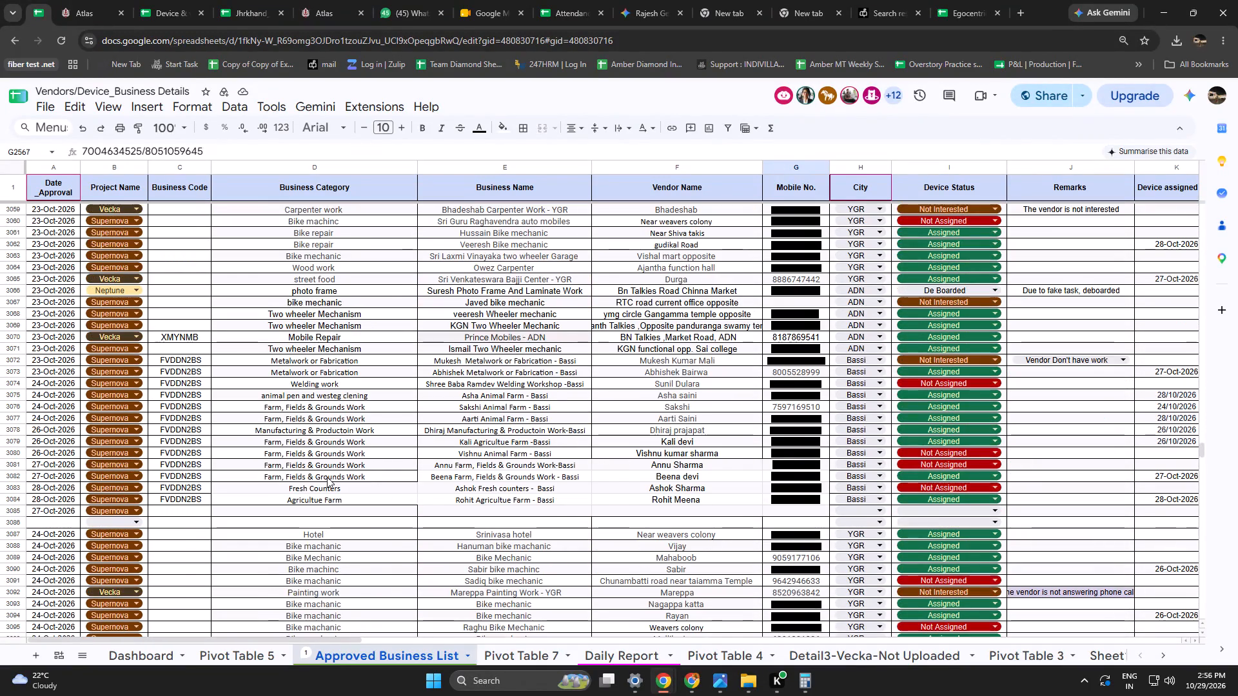
scroll(327, 477, down, 14)
scroll(330, 477, up, 1)
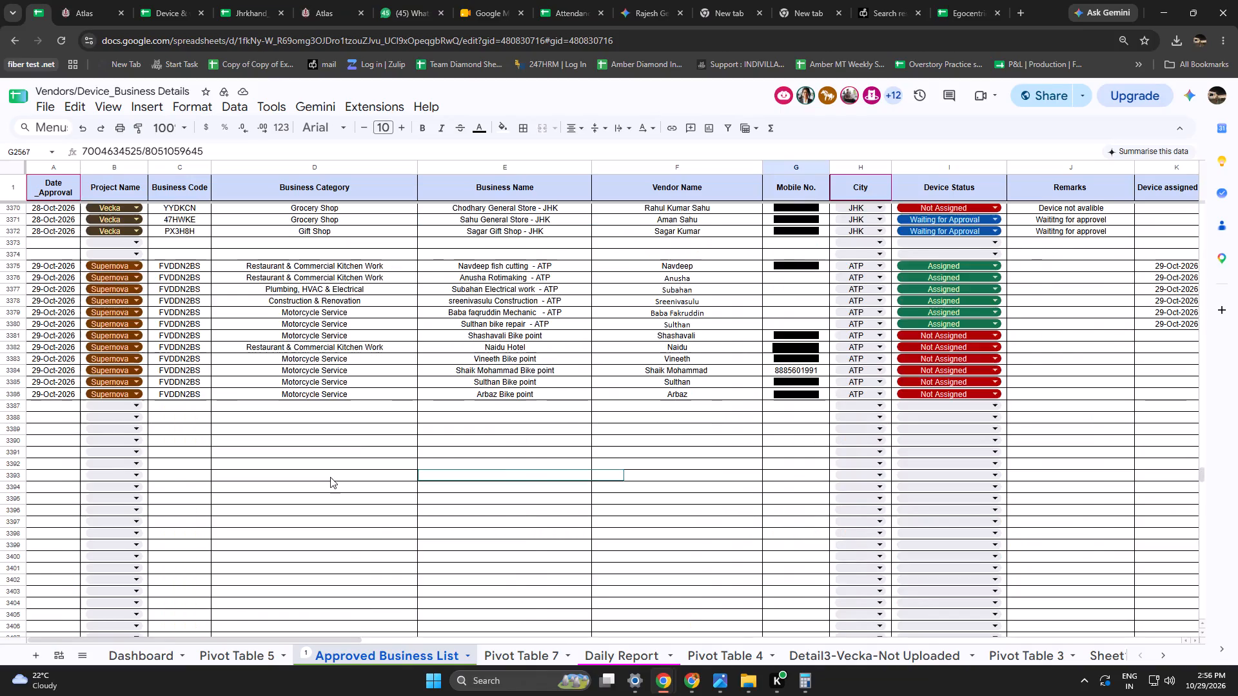
scroll(330, 477, up, 1)
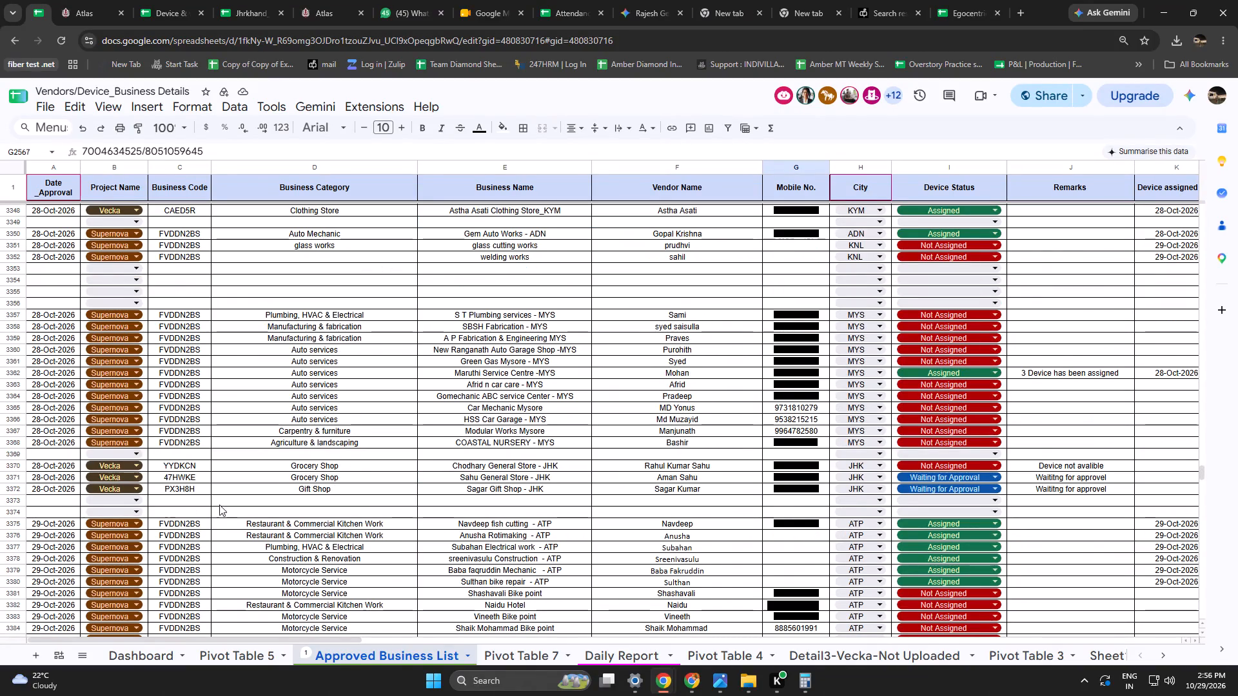
click(239, 503)
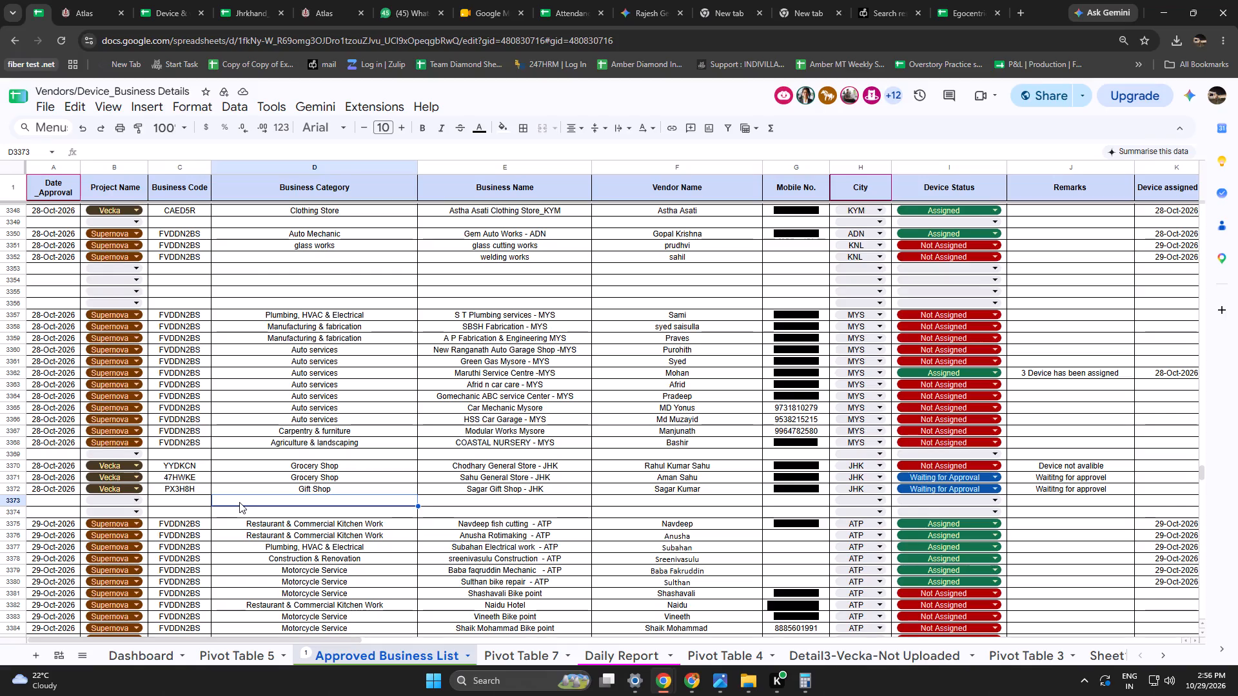
key(super+v)
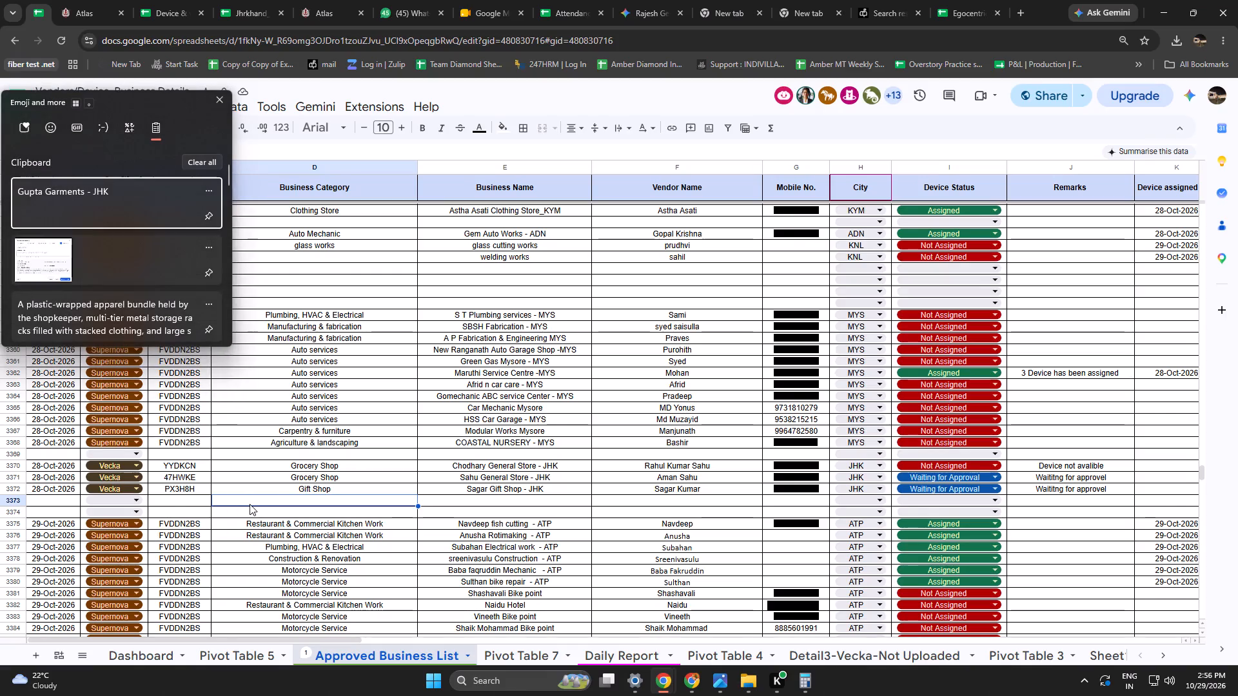
click(221, 104)
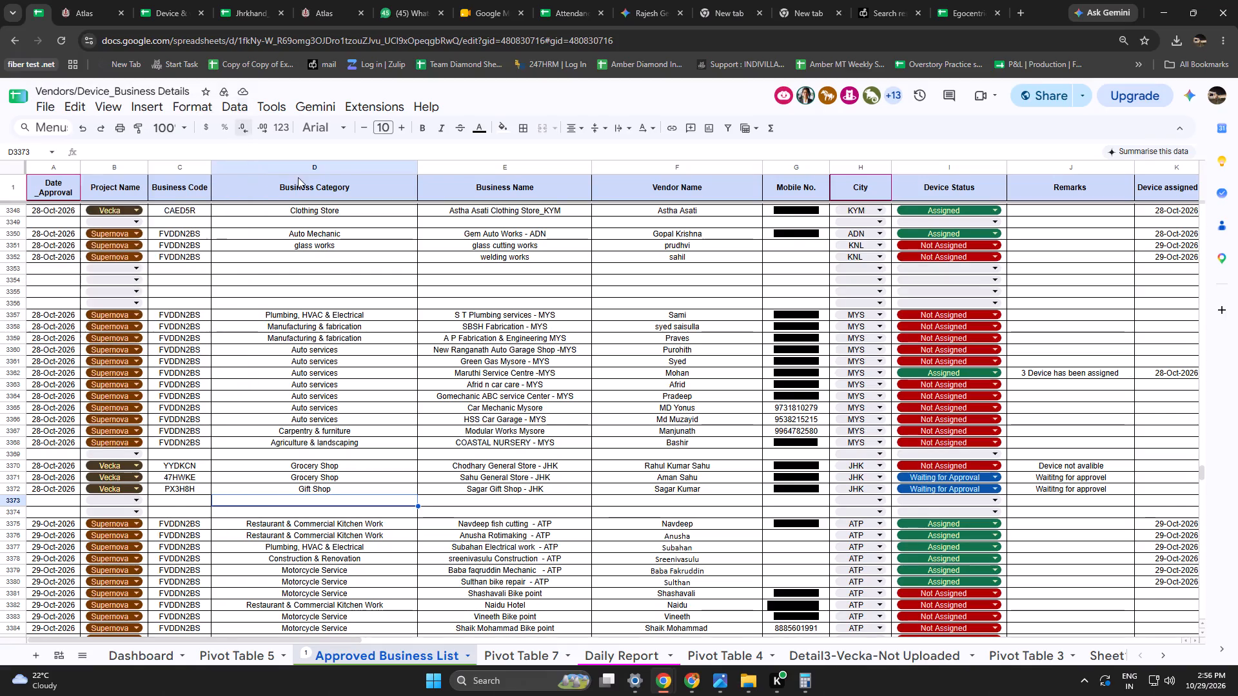
click(469, 500)
key(super+v)
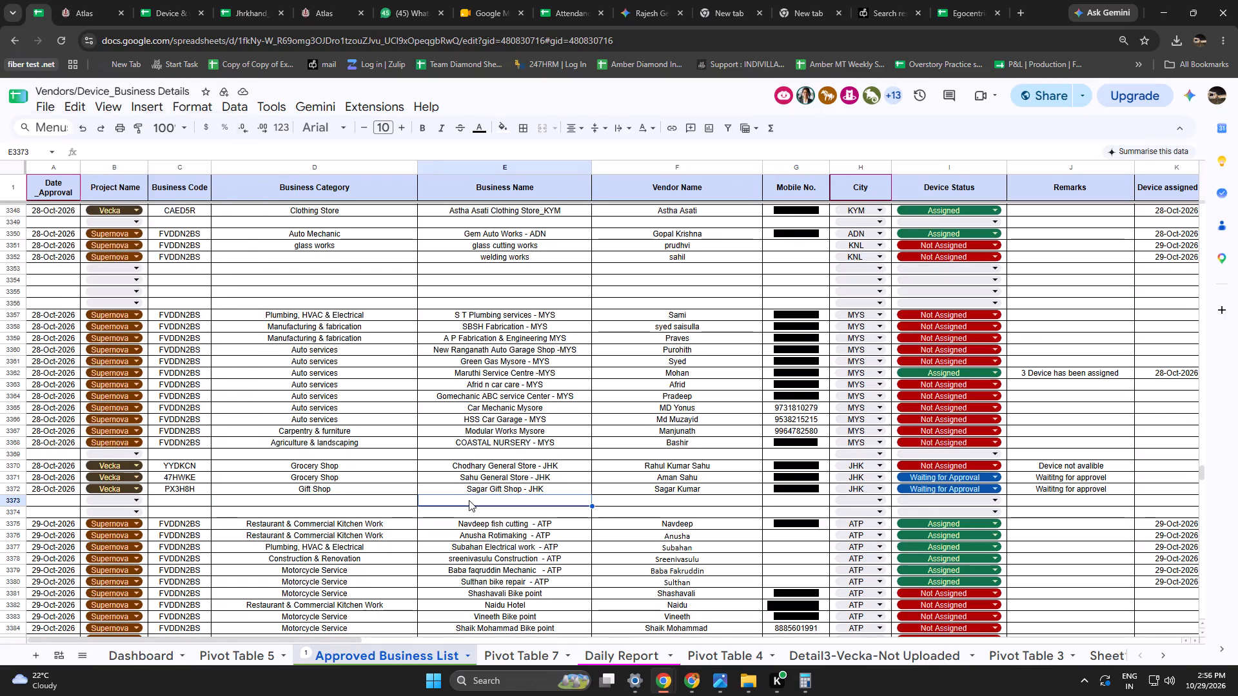
click(112, 199)
key(ctrl+v)
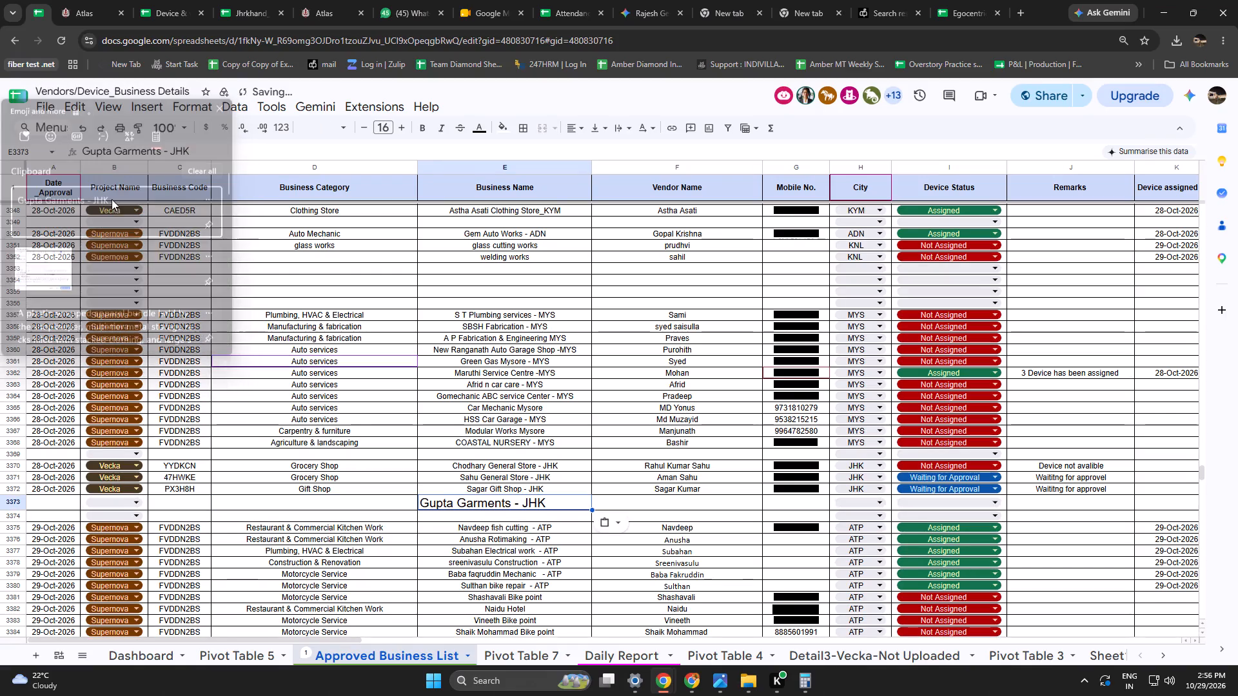
key(ctrl+z)
key(ctrl+shift+v)
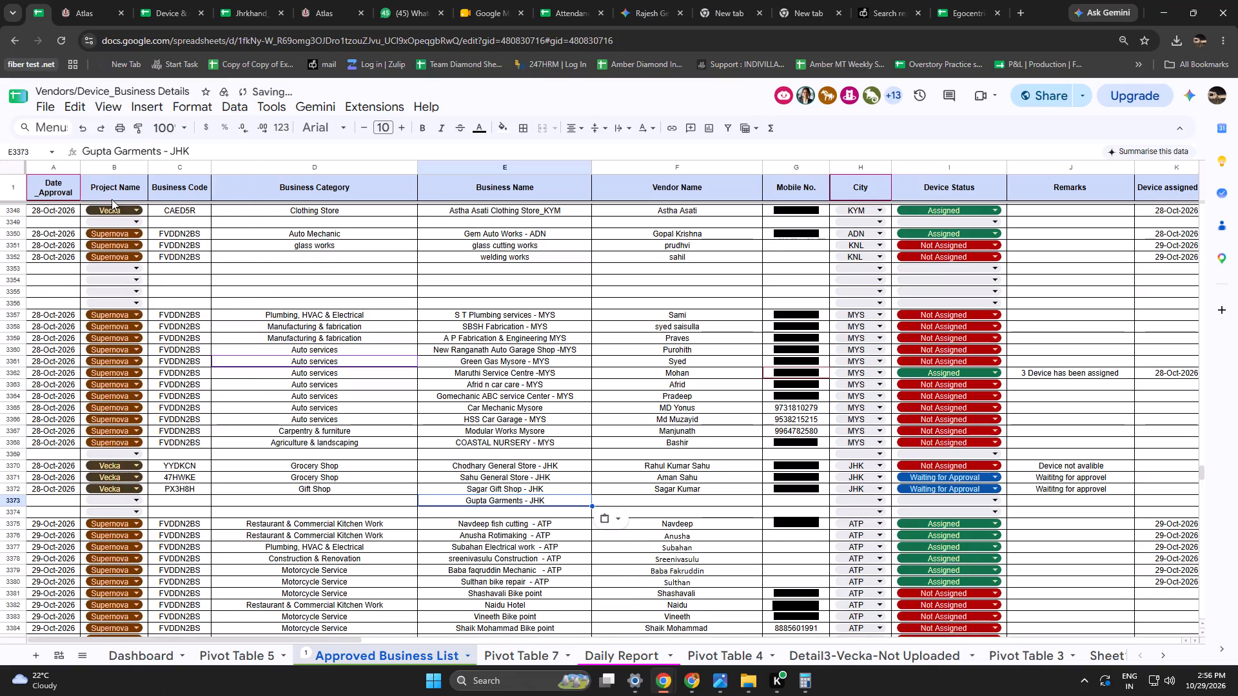
Fill the approval date 28-Oct-2026 and project name Vecka down from row 3372 into the Gupta Garments row.
drag(49, 490, 128, 502)
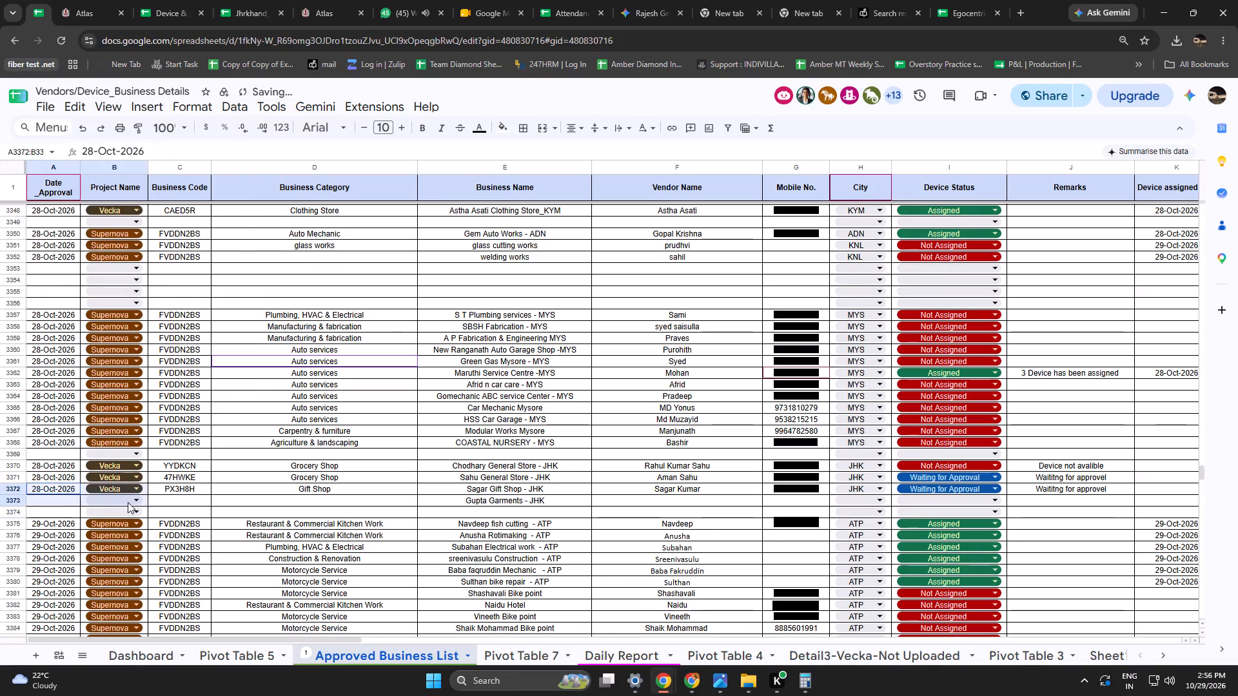
drag(128, 502, 139, 502)
key(ctrl+d)
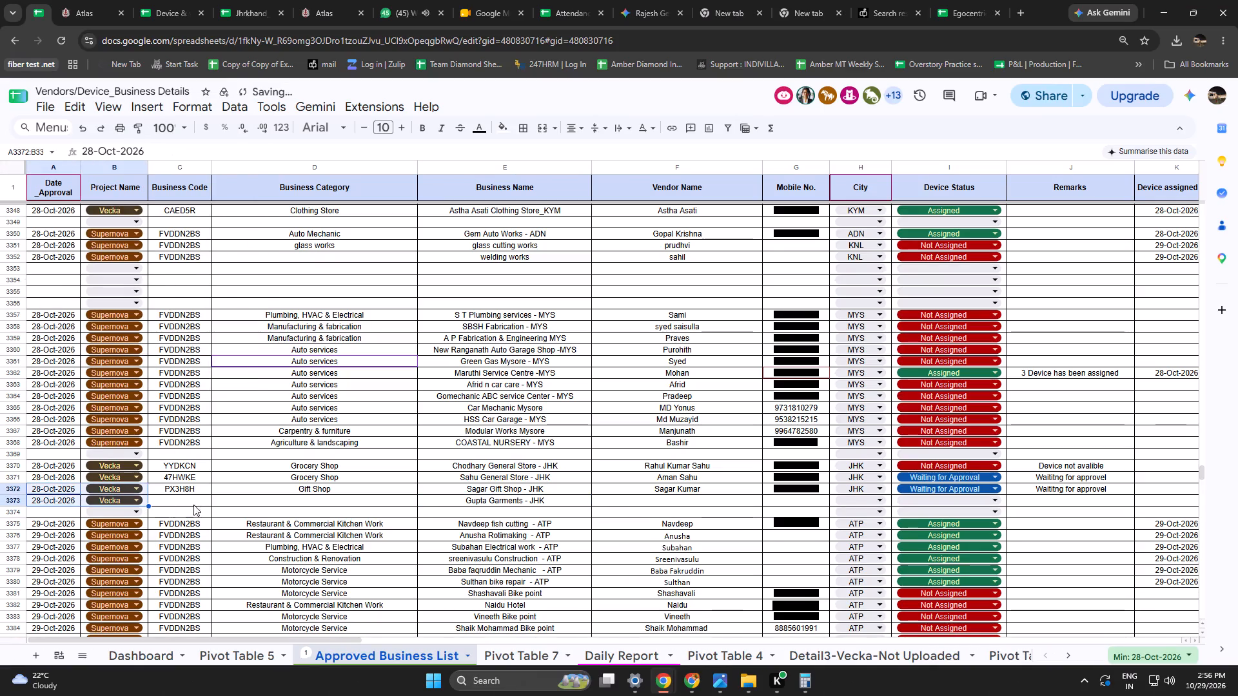
Set the Gupta Garments row's city to JHK and its device status to Waiting for Approval.
click(315, 498)
click(657, 503)
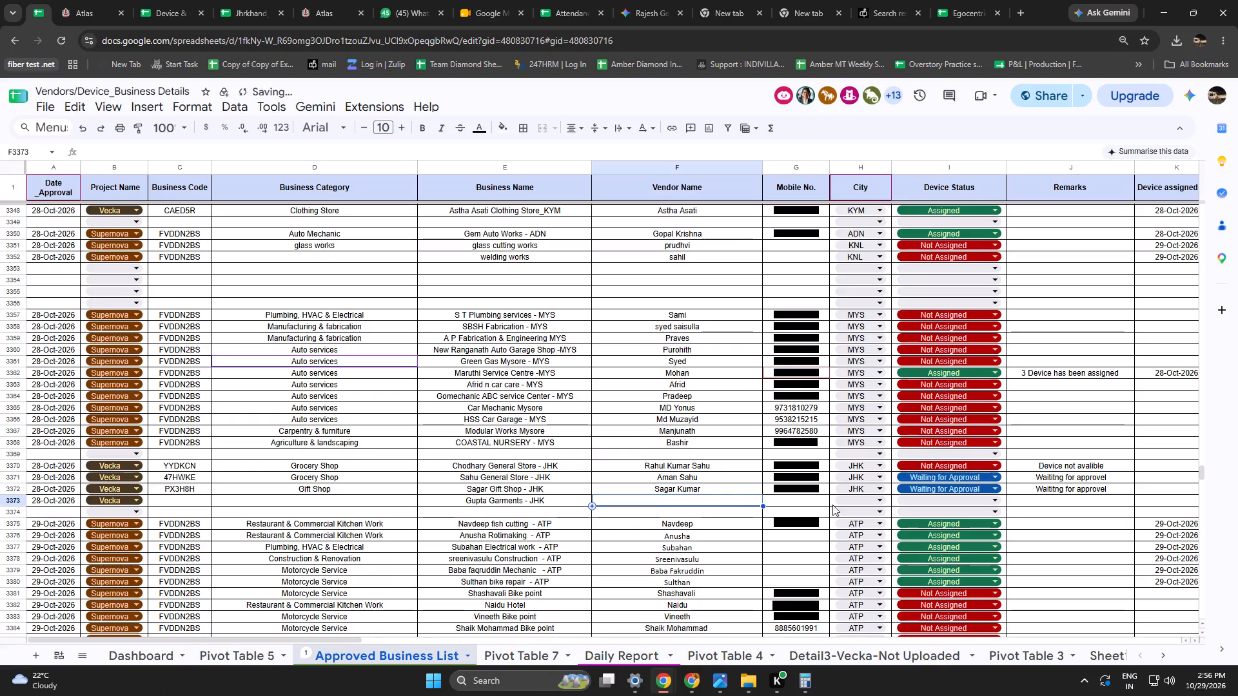
click(865, 499)
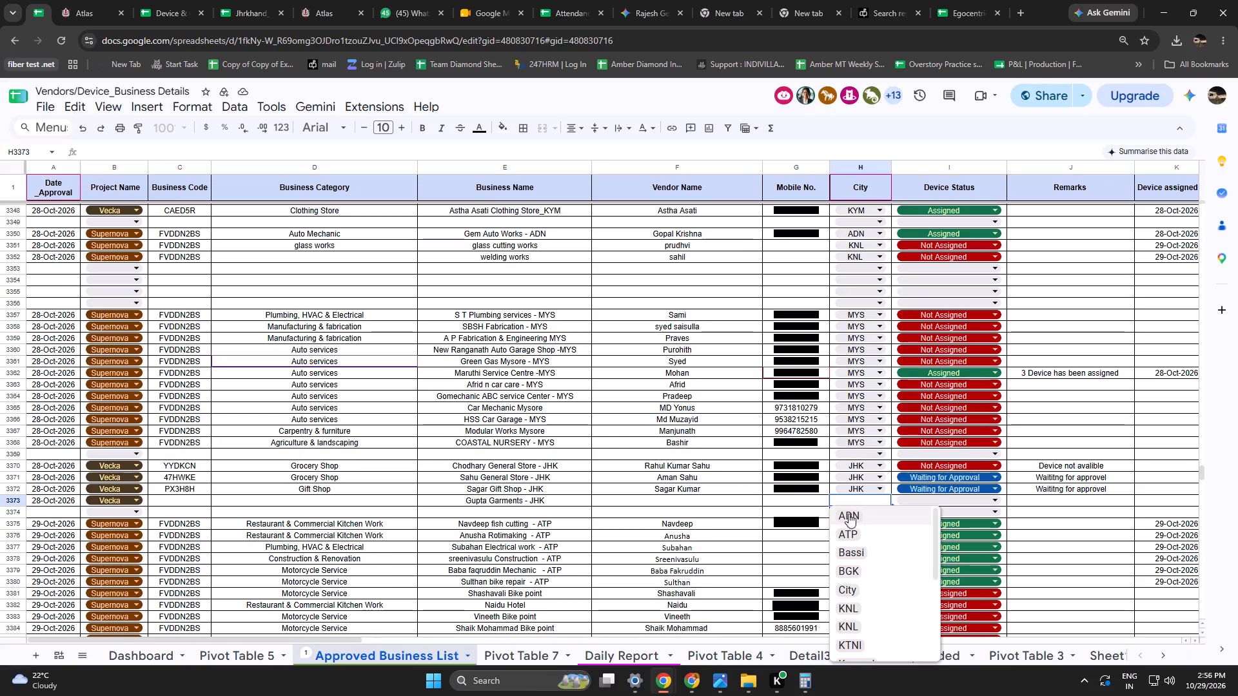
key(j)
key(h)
click(850, 513)
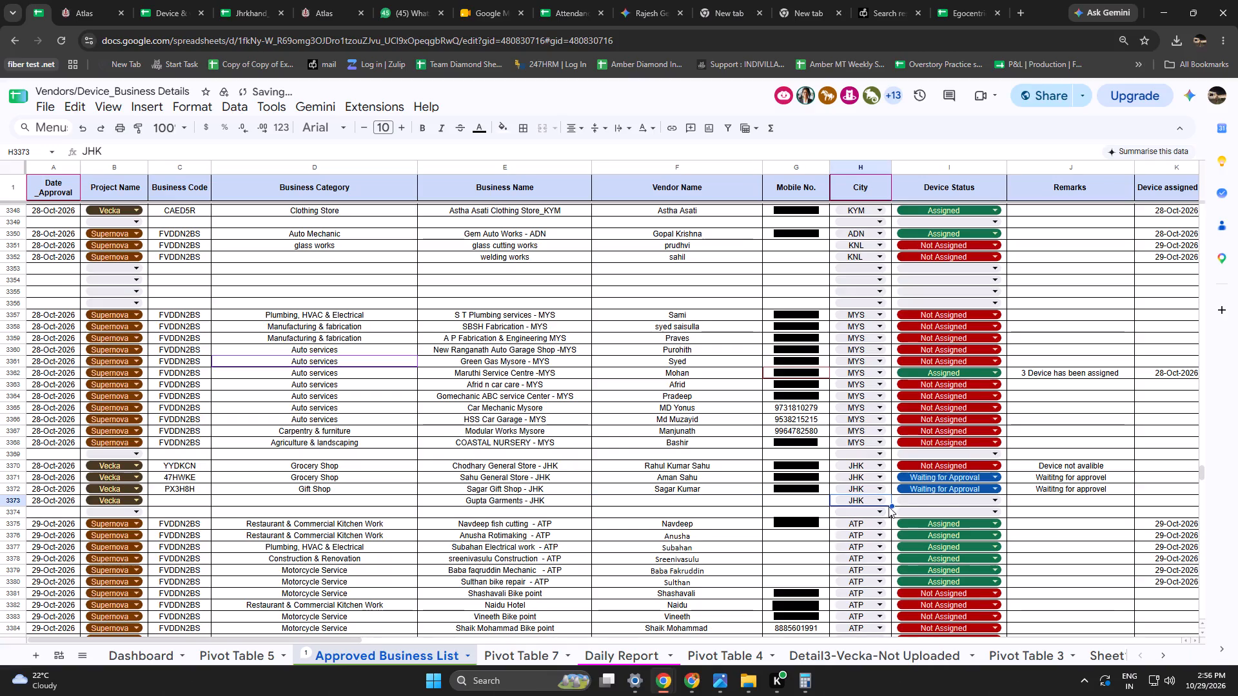
click(930, 497)
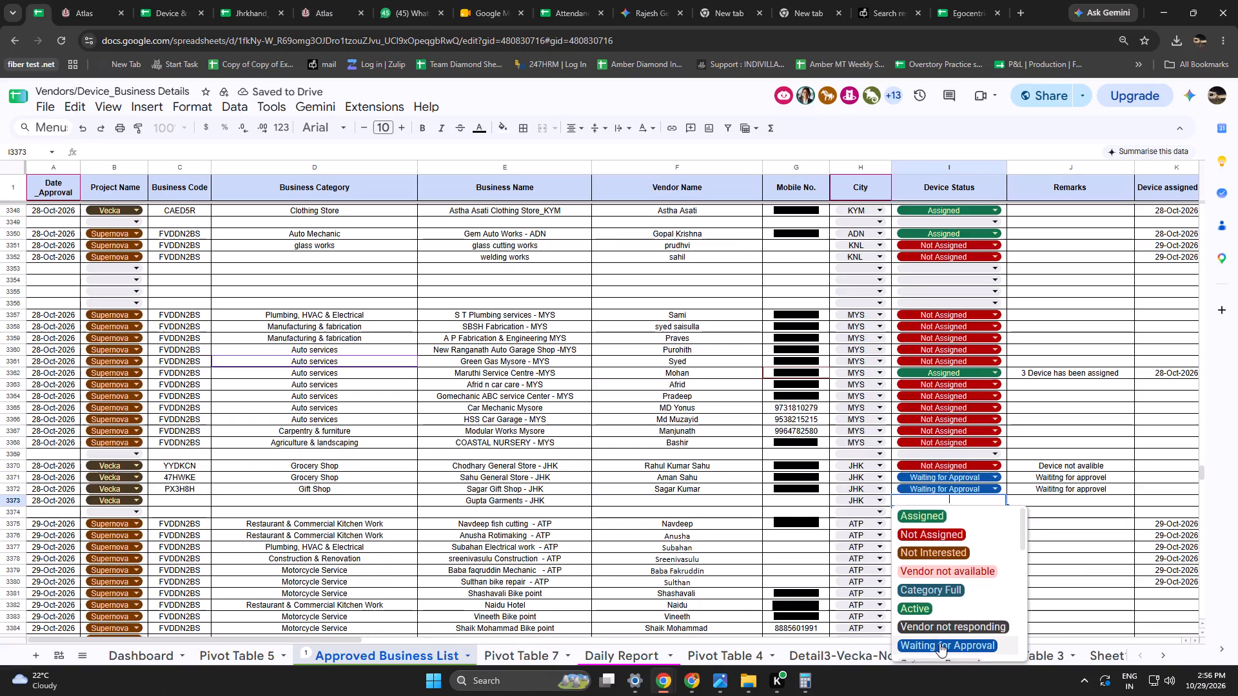
click(939, 643)
Fill the remark "Waititng for approvel" down from row 3372 into the Gupta Garments row.
drag(1034, 494, 1035, 500)
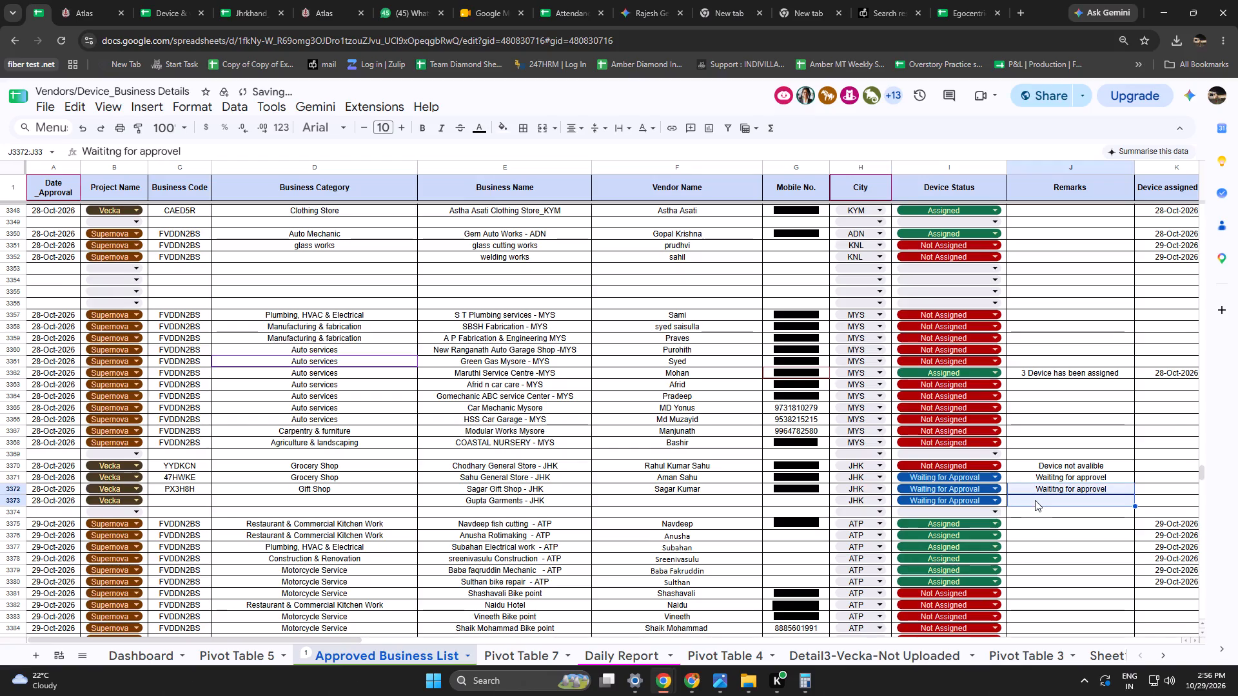
key(ctrl+d)
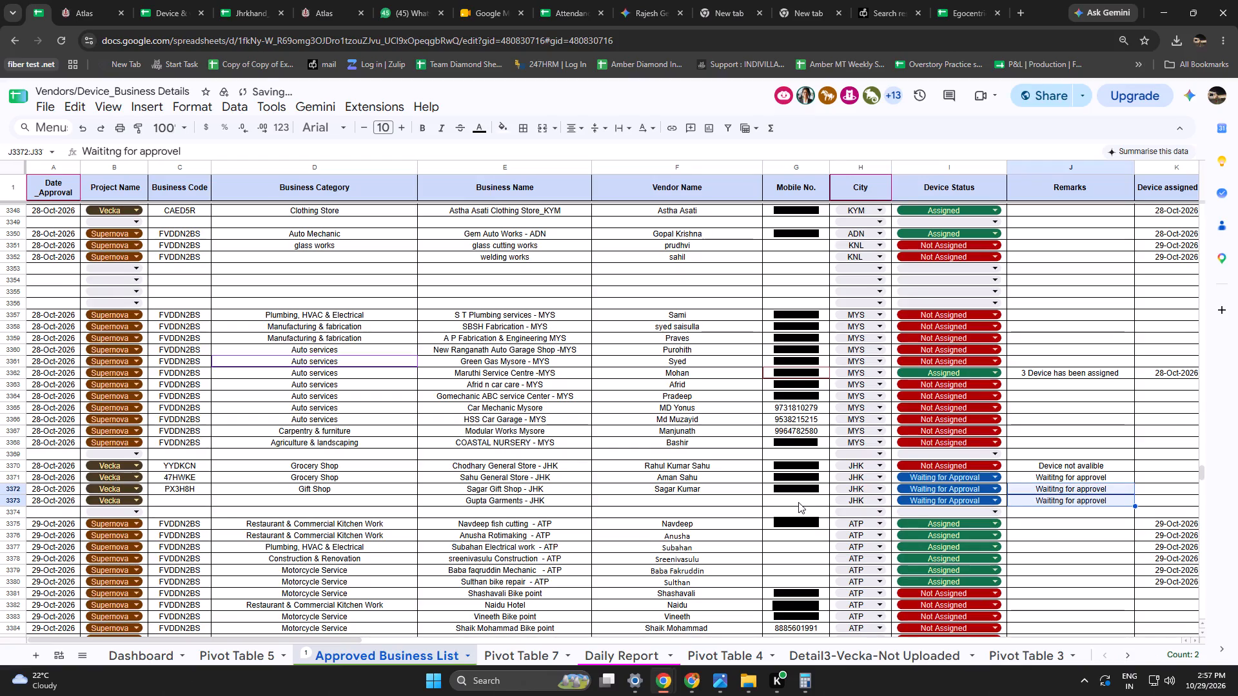
Enter Clothing Shop as the business category for Gupta Garments - JHK, consulting its Atlas submission review beforehand.
click(798, 502)
click(680, 498)
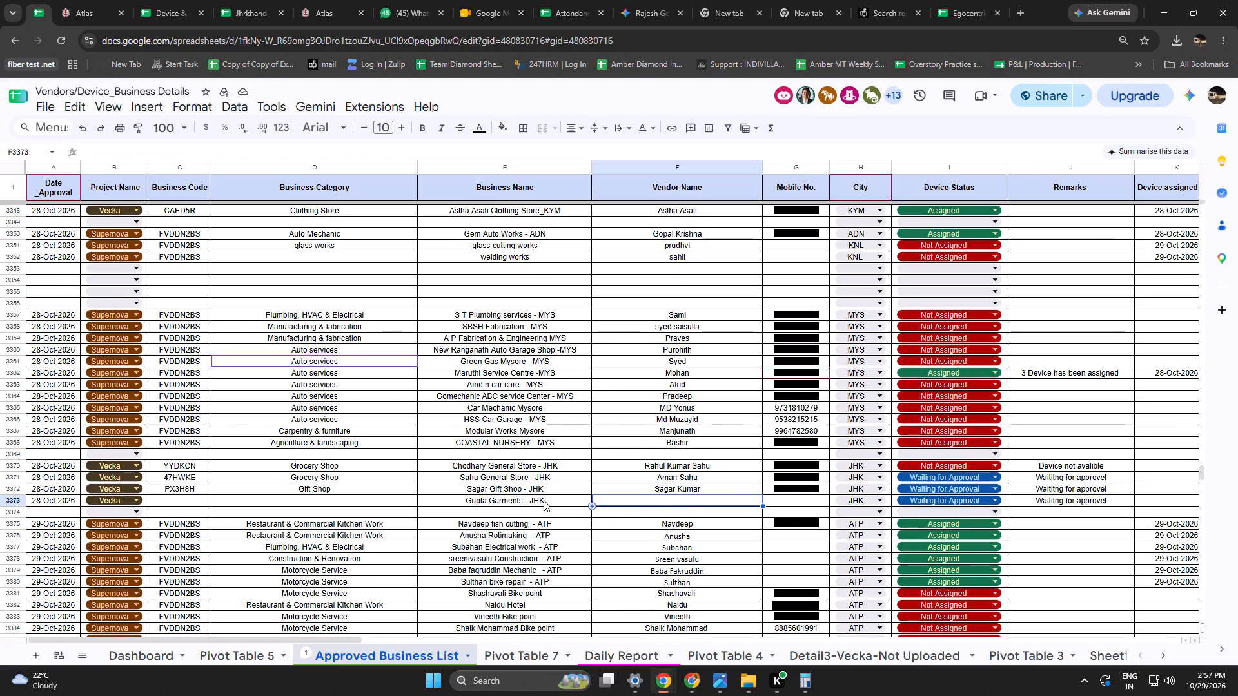
click(370, 501)
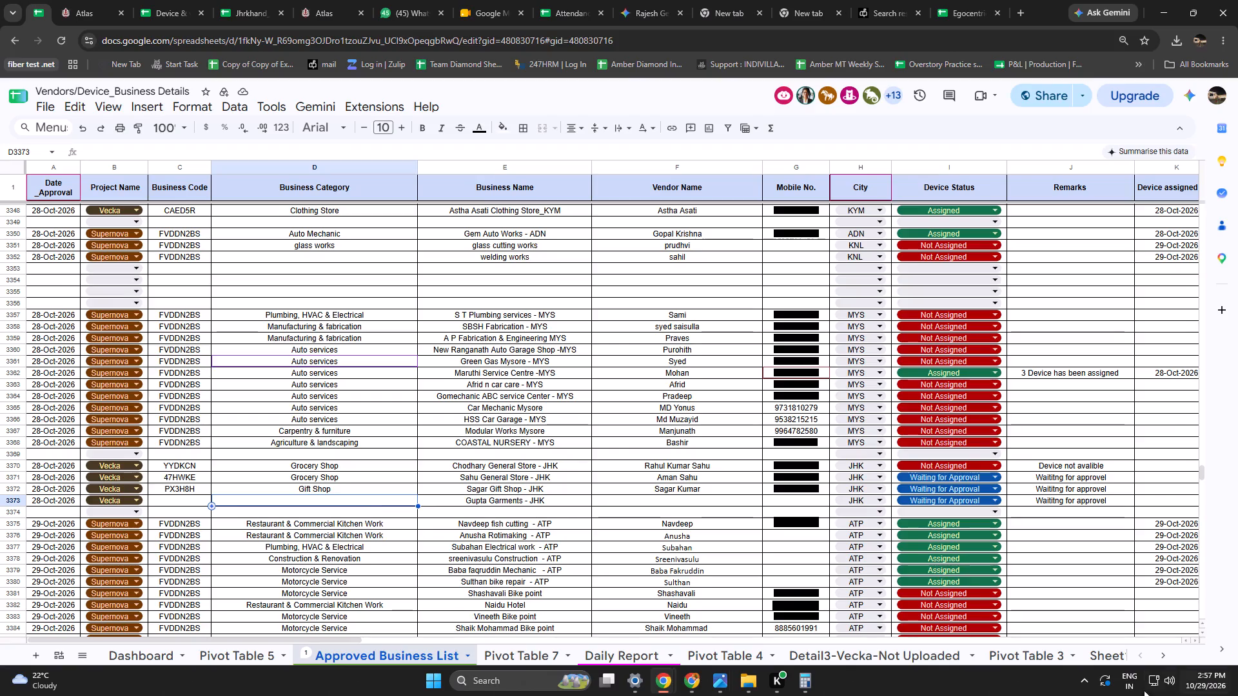
click(328, 0)
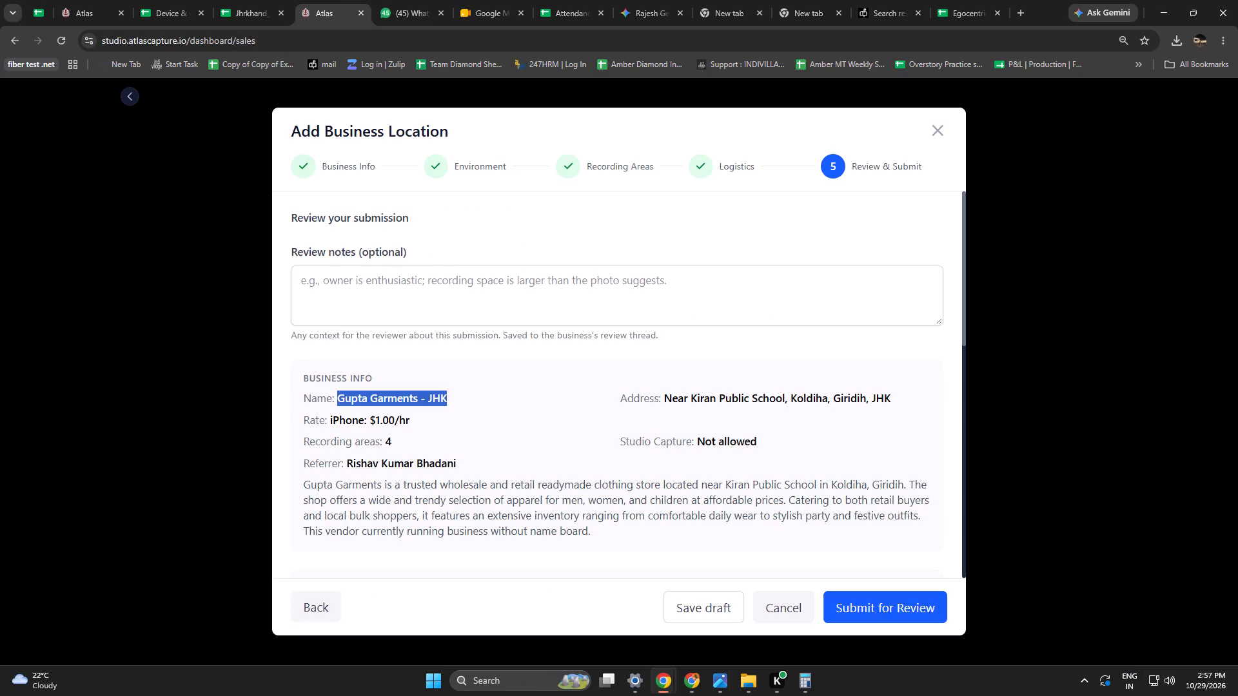
click(518, 420)
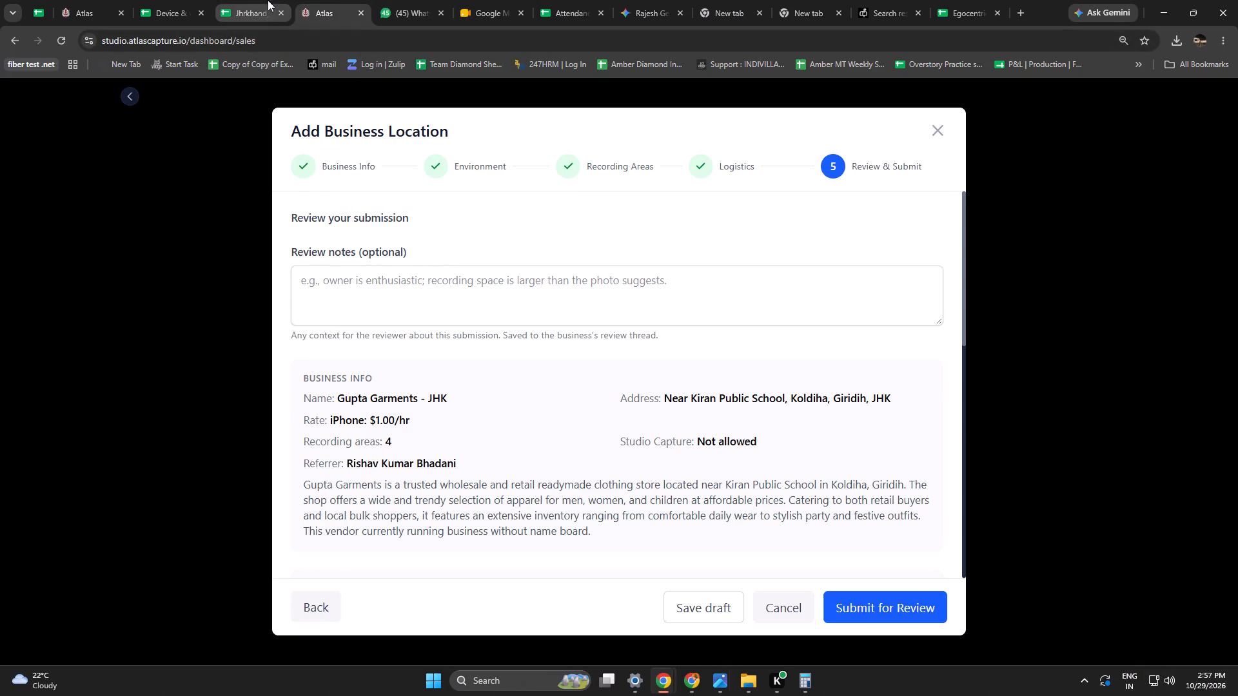
click(262, 0)
click(313, 0)
click(161, 0)
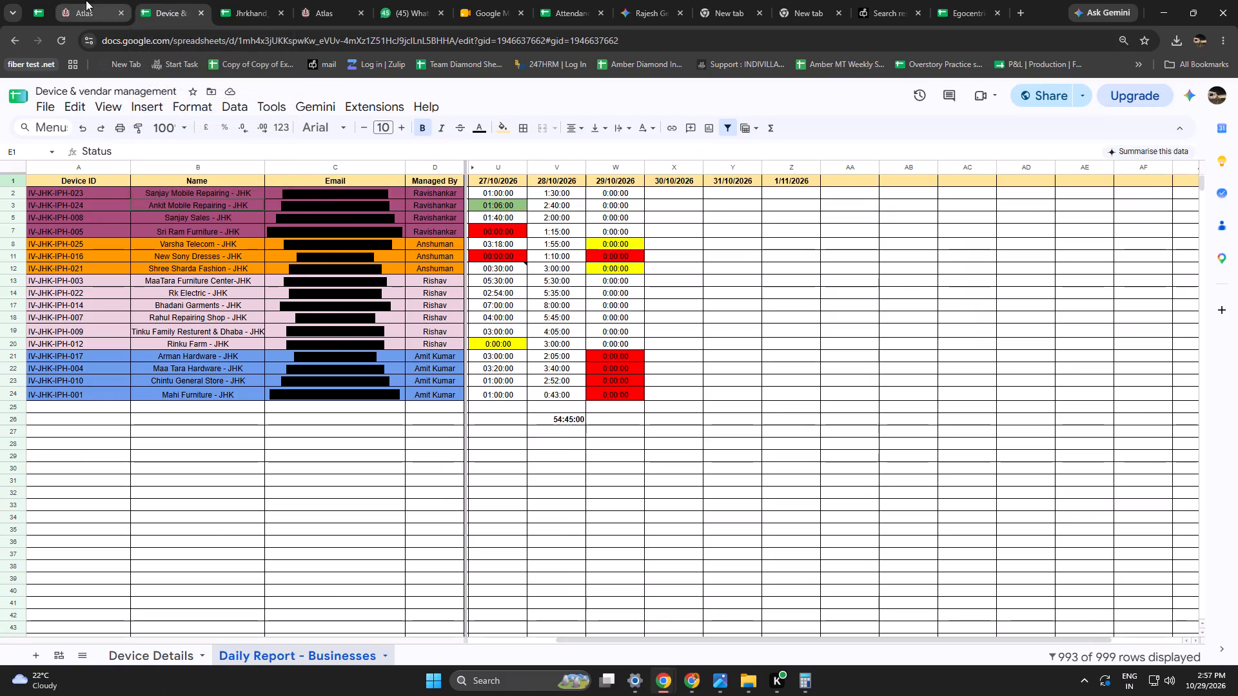
click(44, 0)
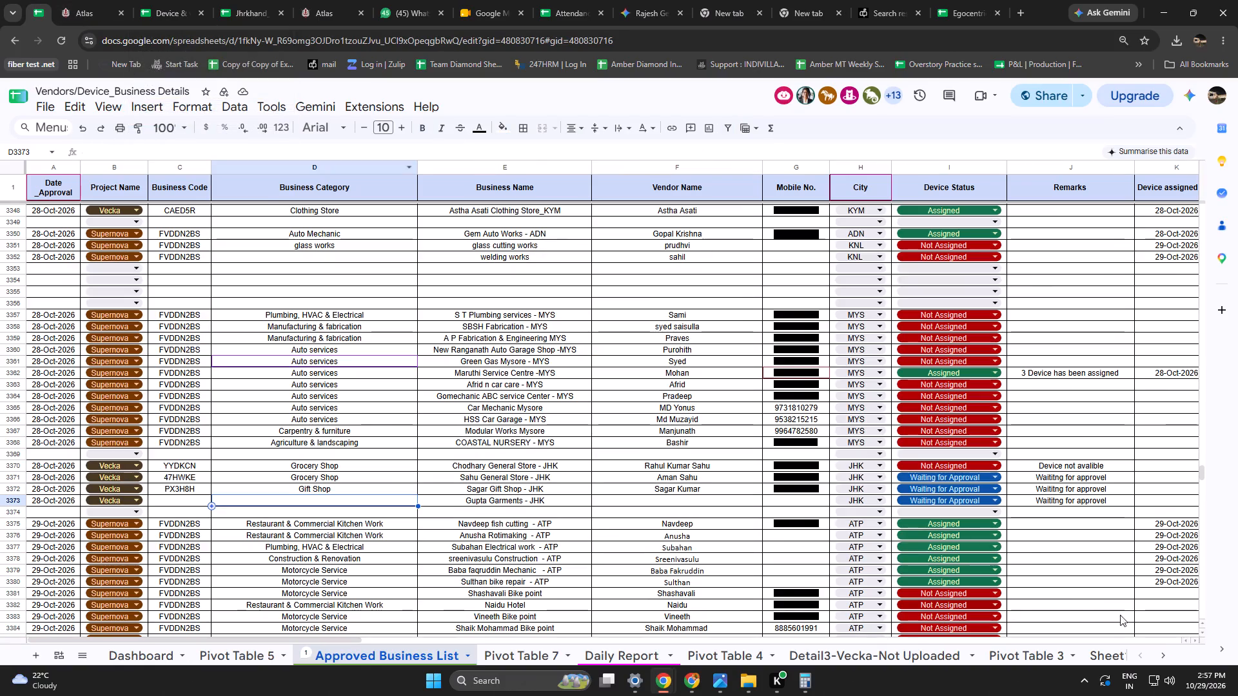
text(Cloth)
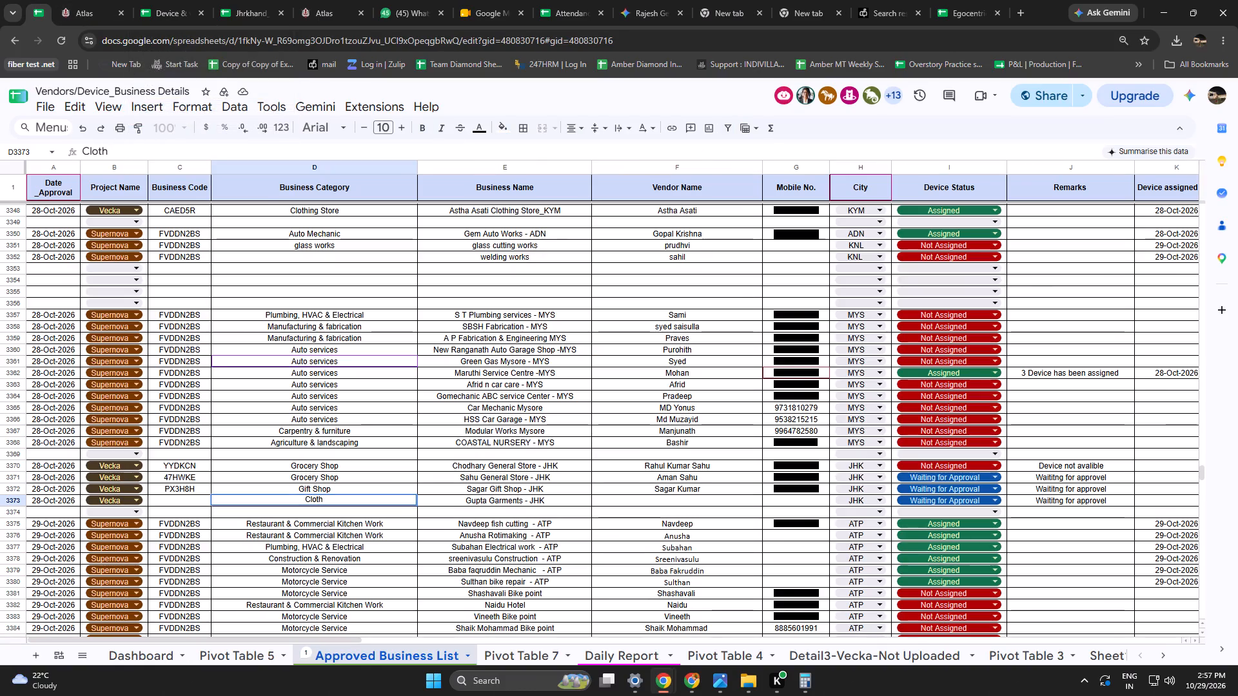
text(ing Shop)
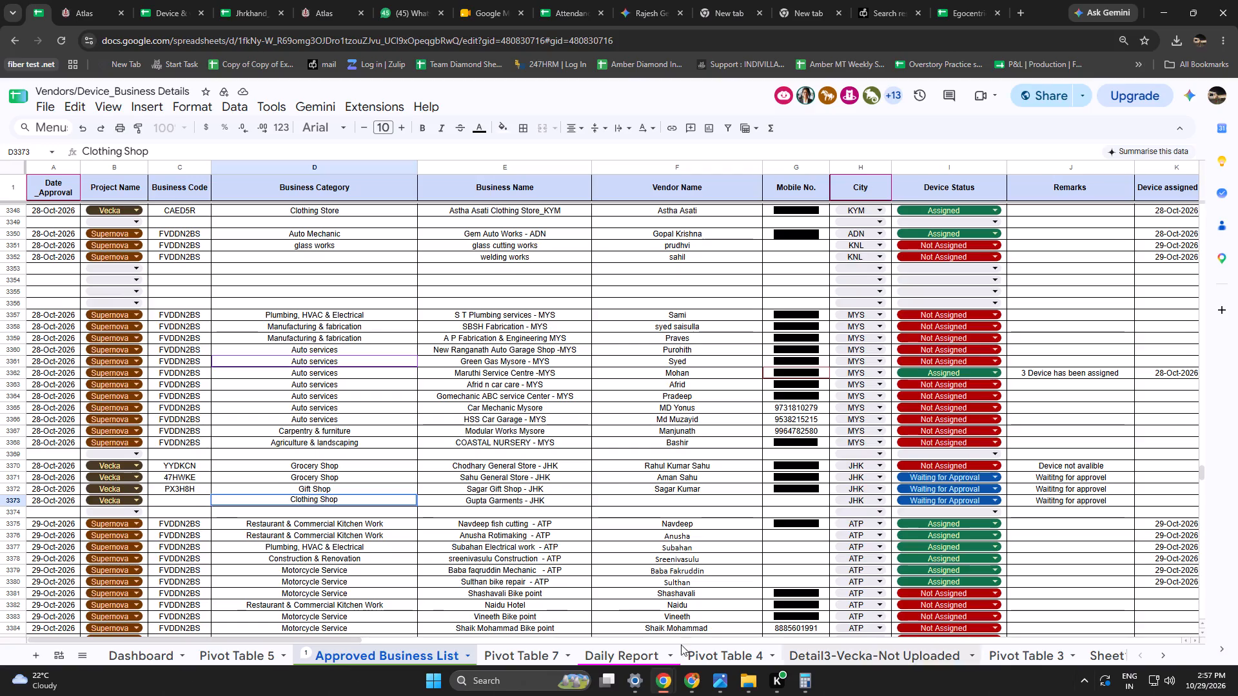
Enter the vendor's name in the Gupta Garments - JHK row.
click(627, 499)
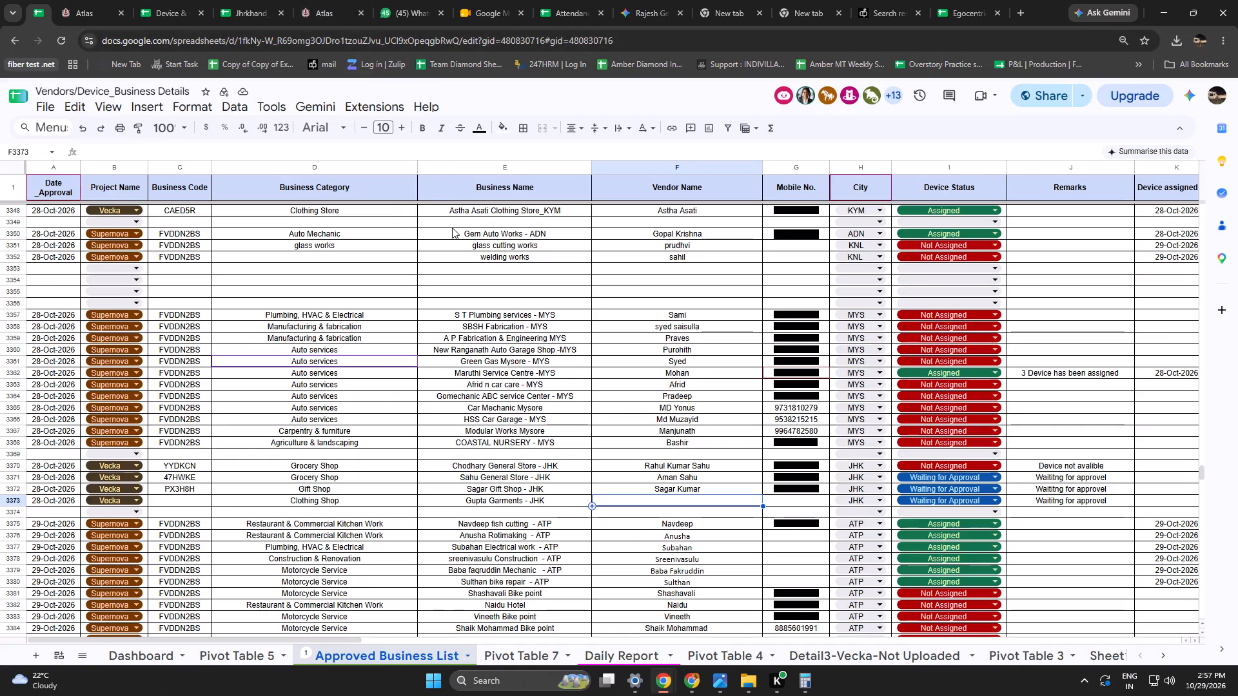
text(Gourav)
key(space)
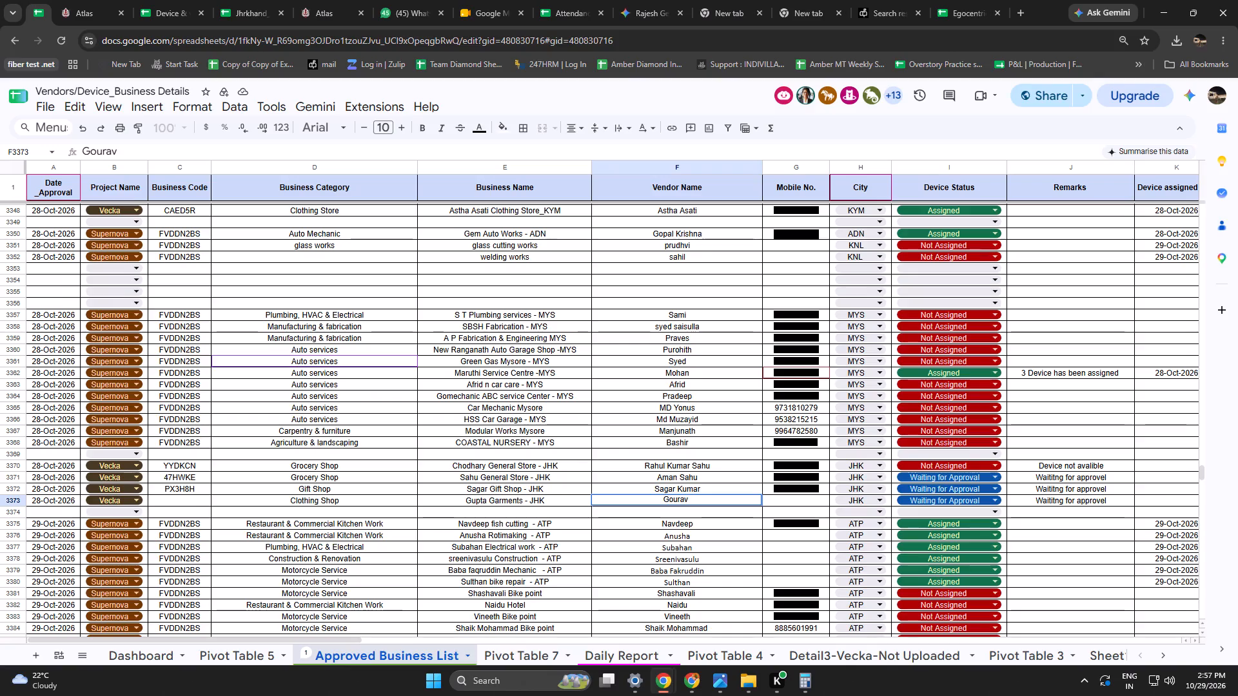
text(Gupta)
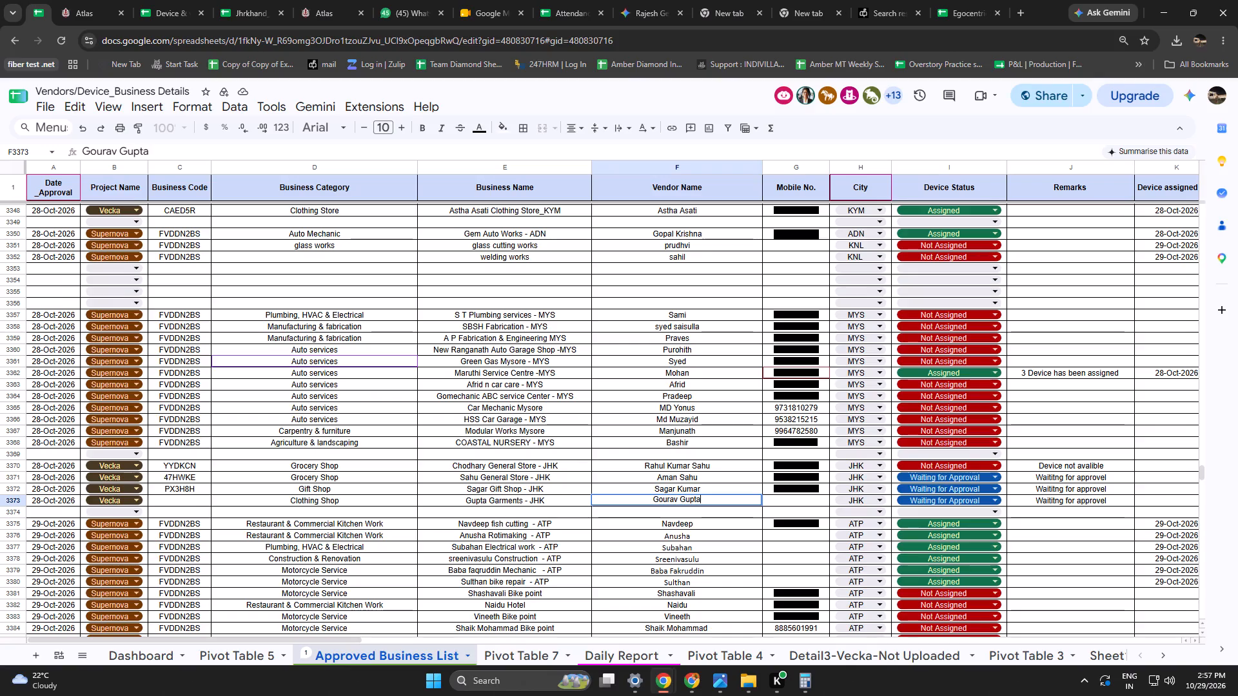
click(794, 504)
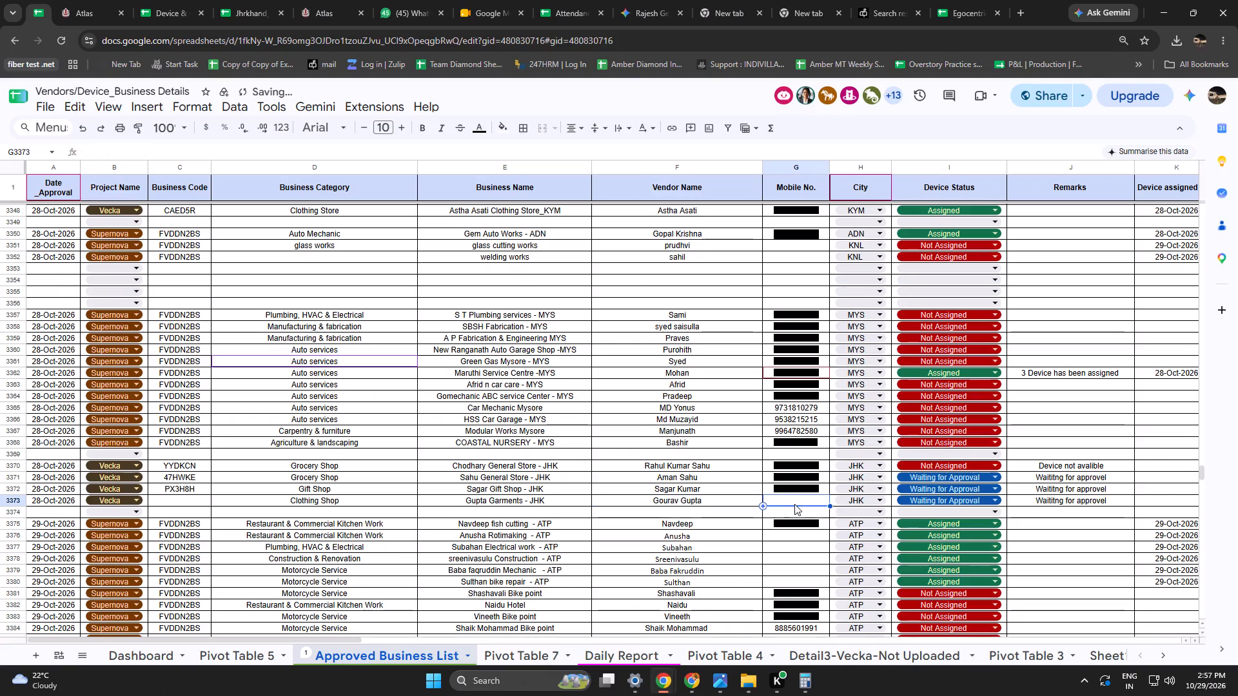
click(174, 499)
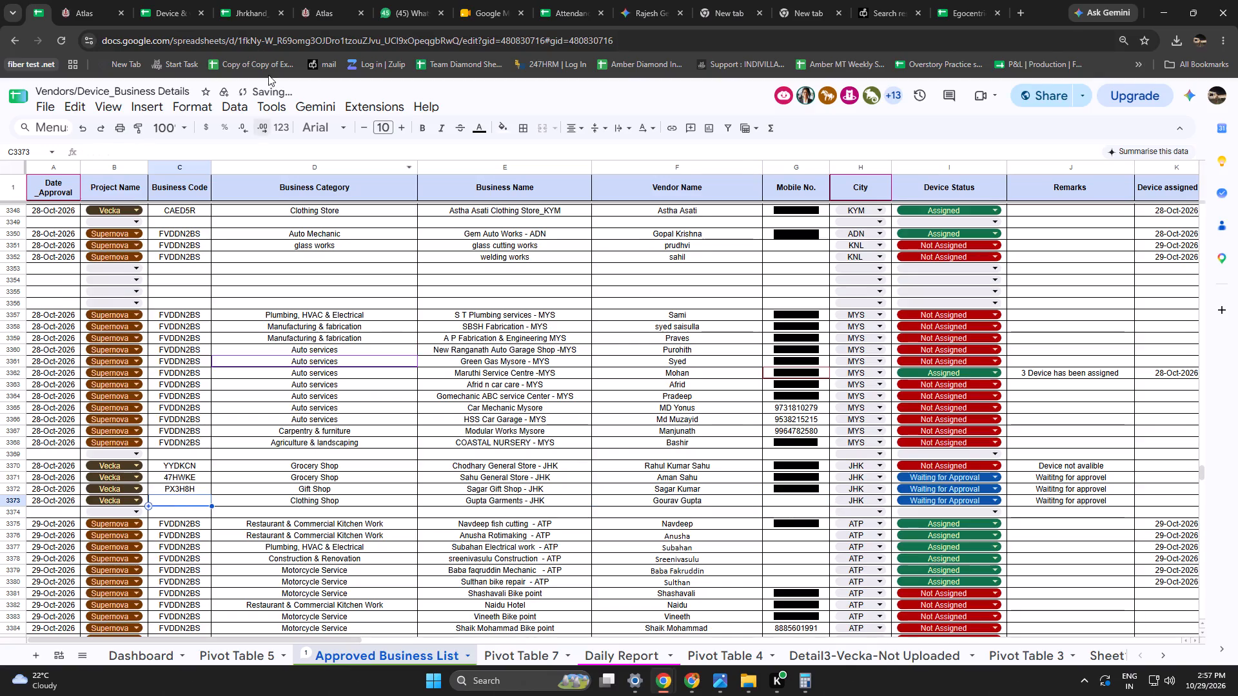
Return to the Atlas submission and submit Gupta Garments - JHK for review.
click(329, 0)
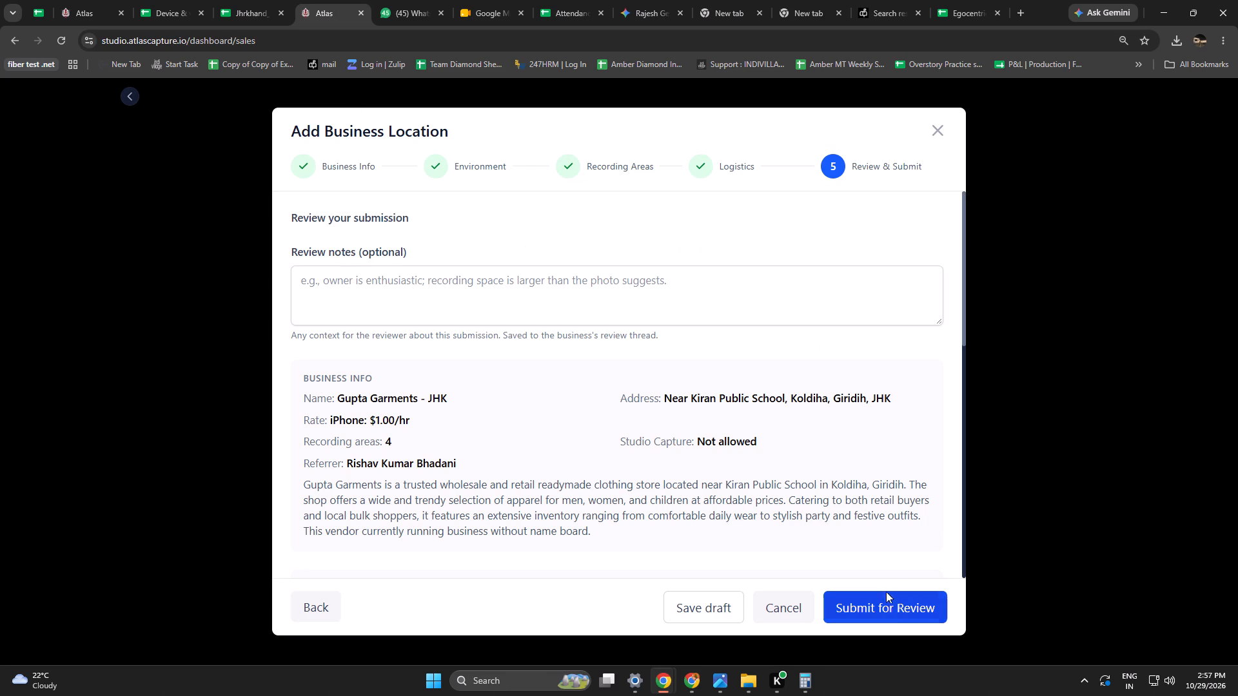
click(890, 614)
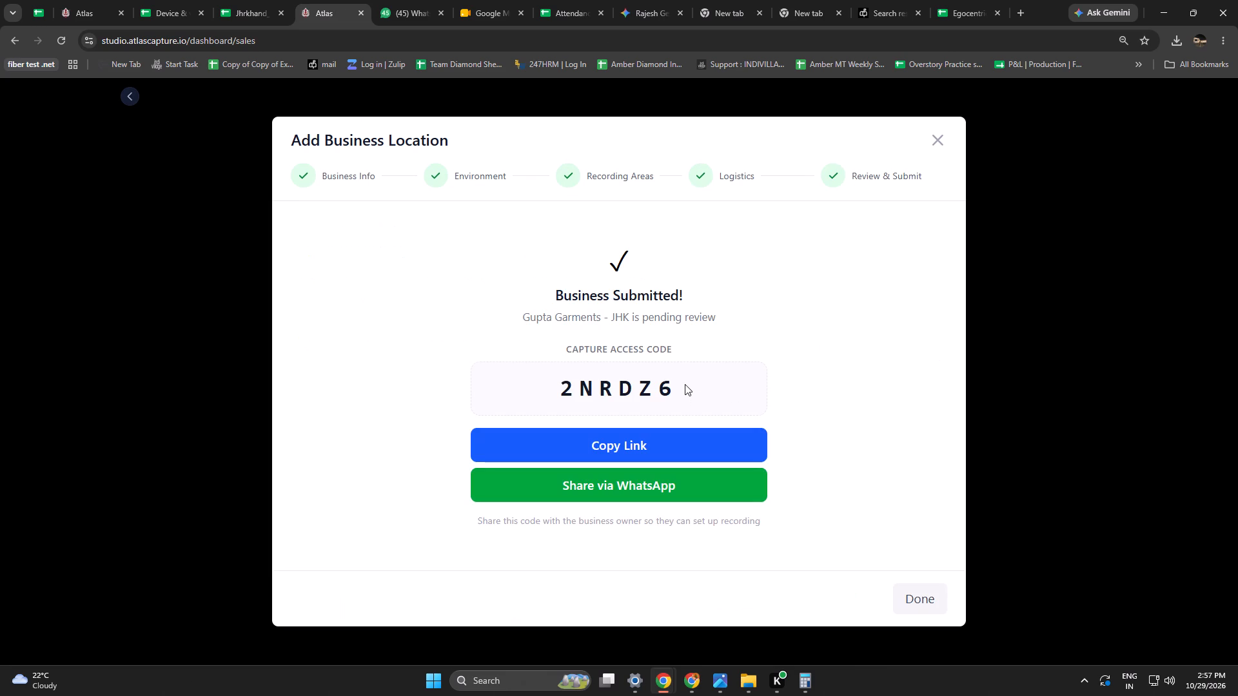
Take a screenshot of the submission page showing the capture access code.
key(Print)
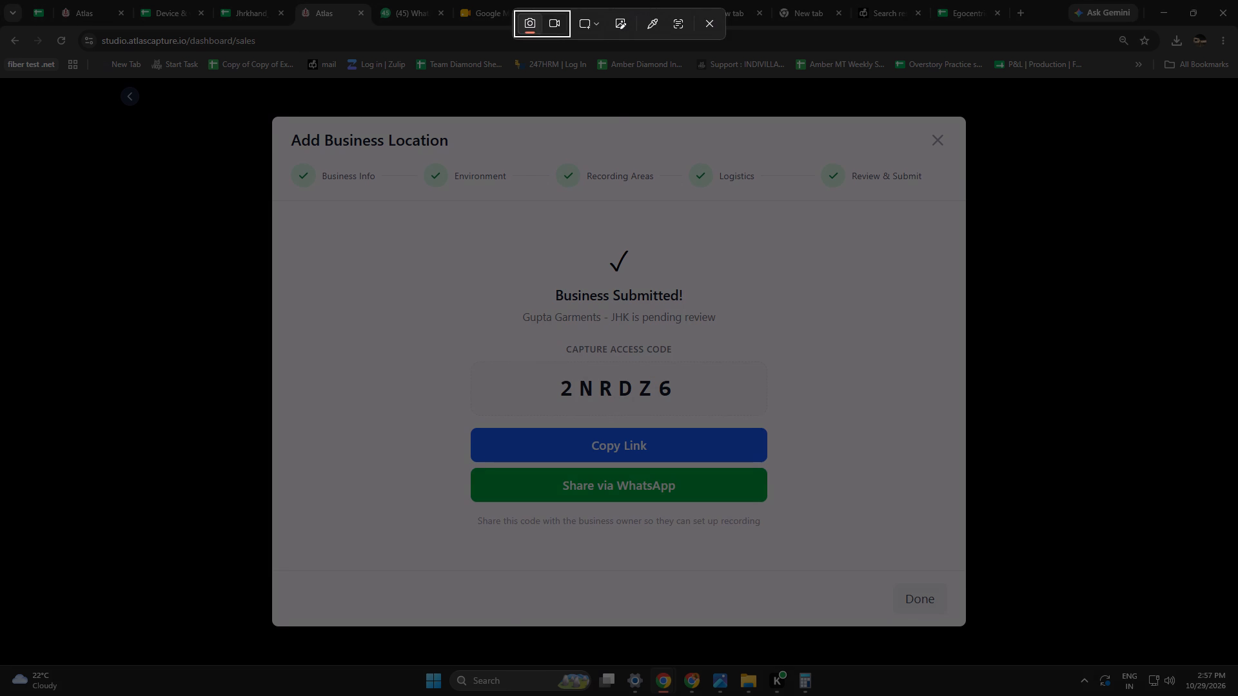
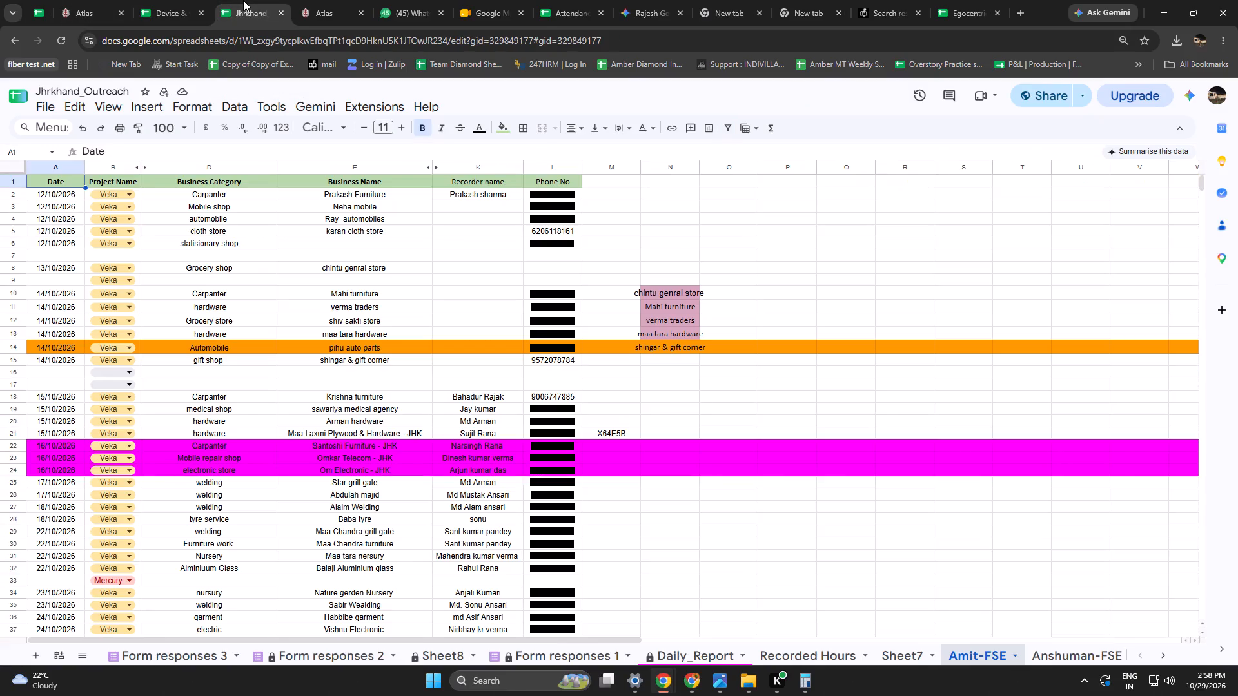
Return to the Approved Business List sheet and enter the copied capture access code as the business code for Gupta Garments - JHK.
click(183, 2)
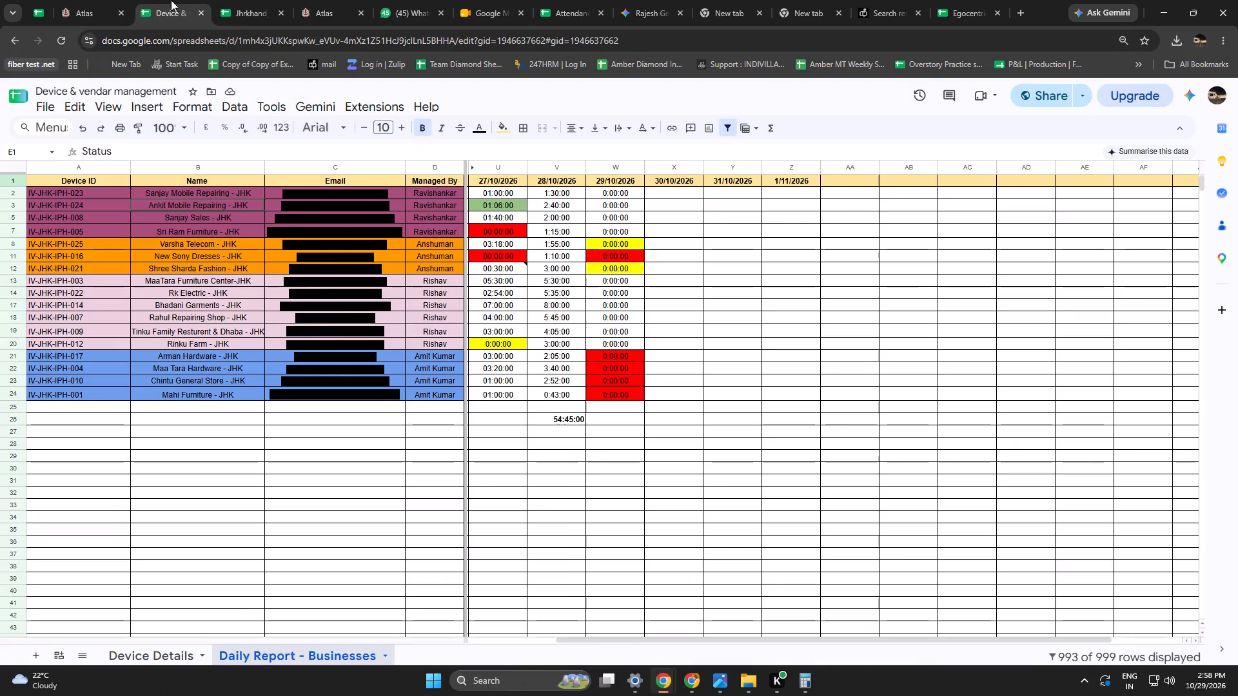
click(41, 0)
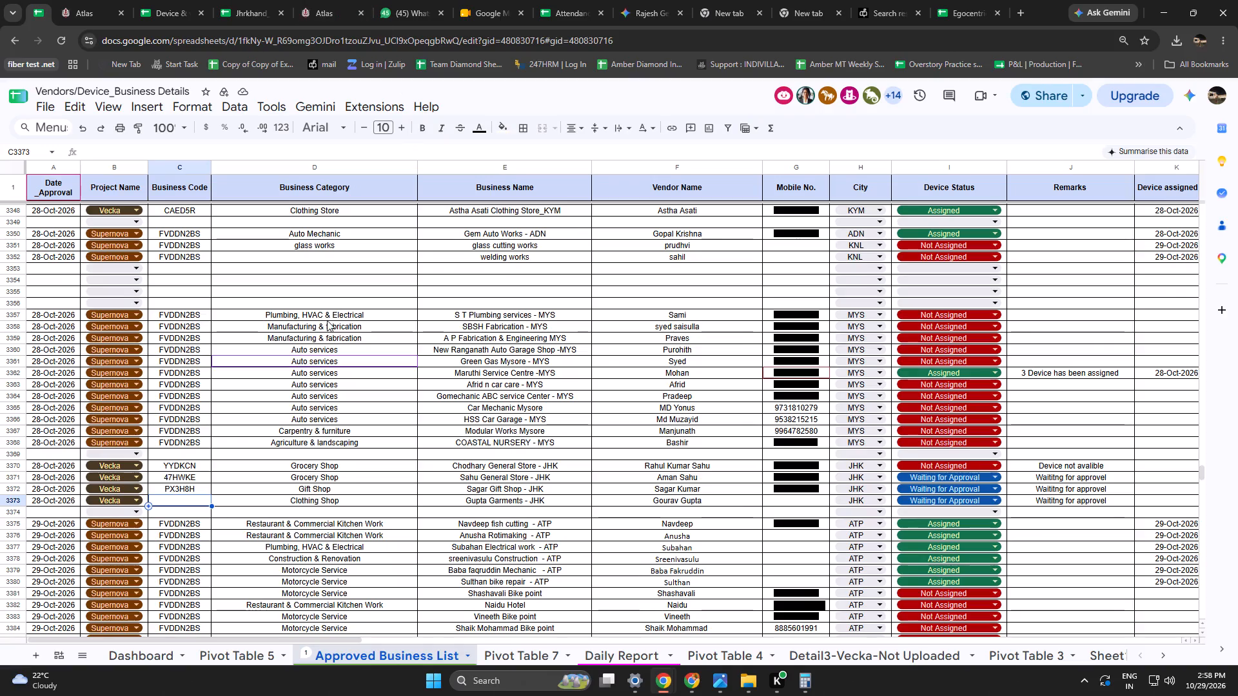
key(ctrl+shift+v)
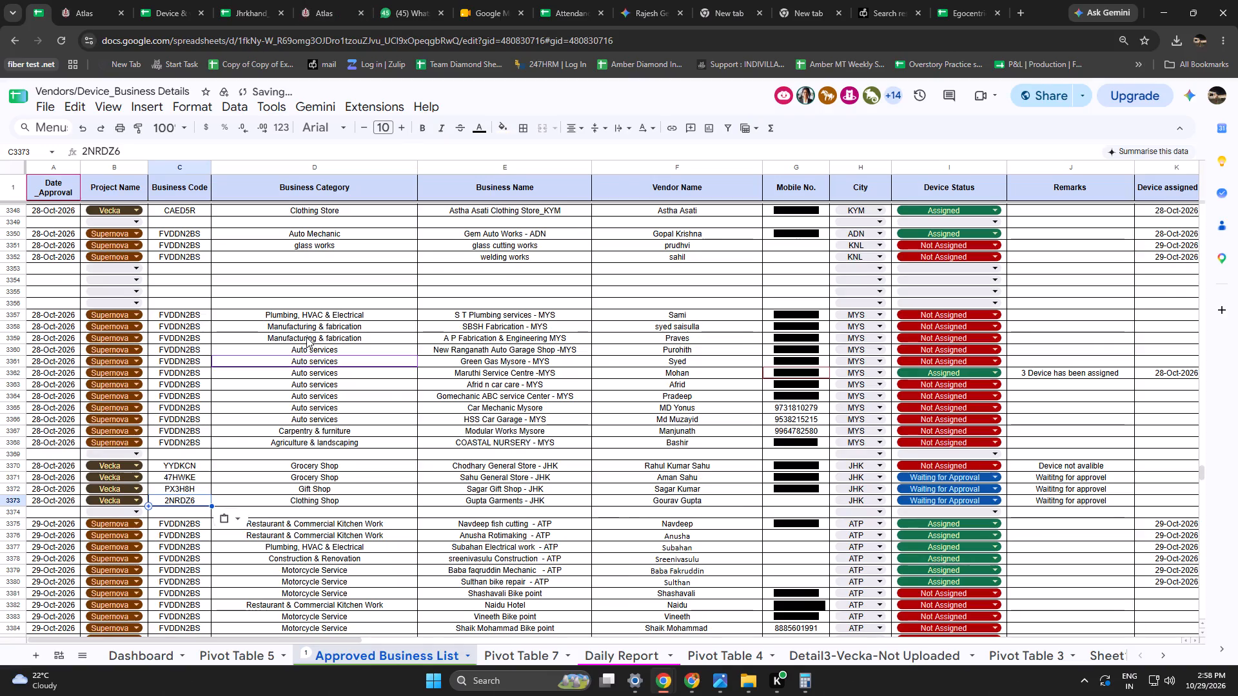
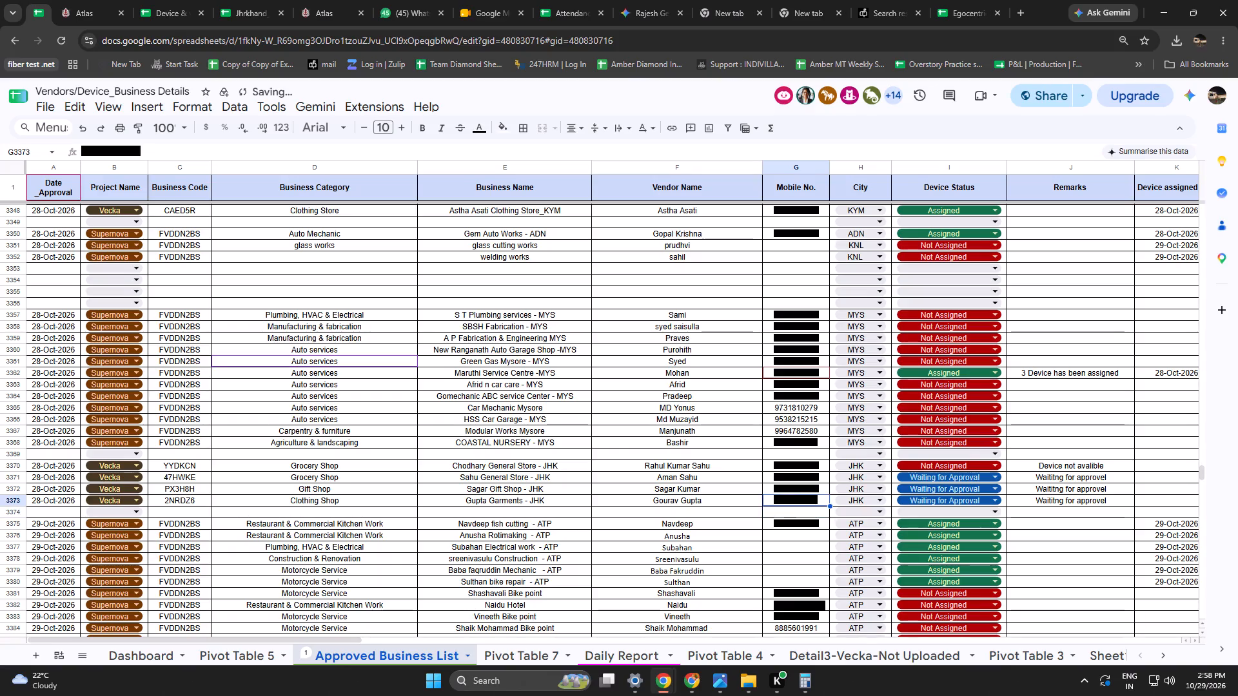
Review the four Vecka JHK rows in the Approved Business List, from approval date through mobile number and remarks.
key(Up)
key(Up)
key(Up)
key(Down)
key(Down)
key(Down)
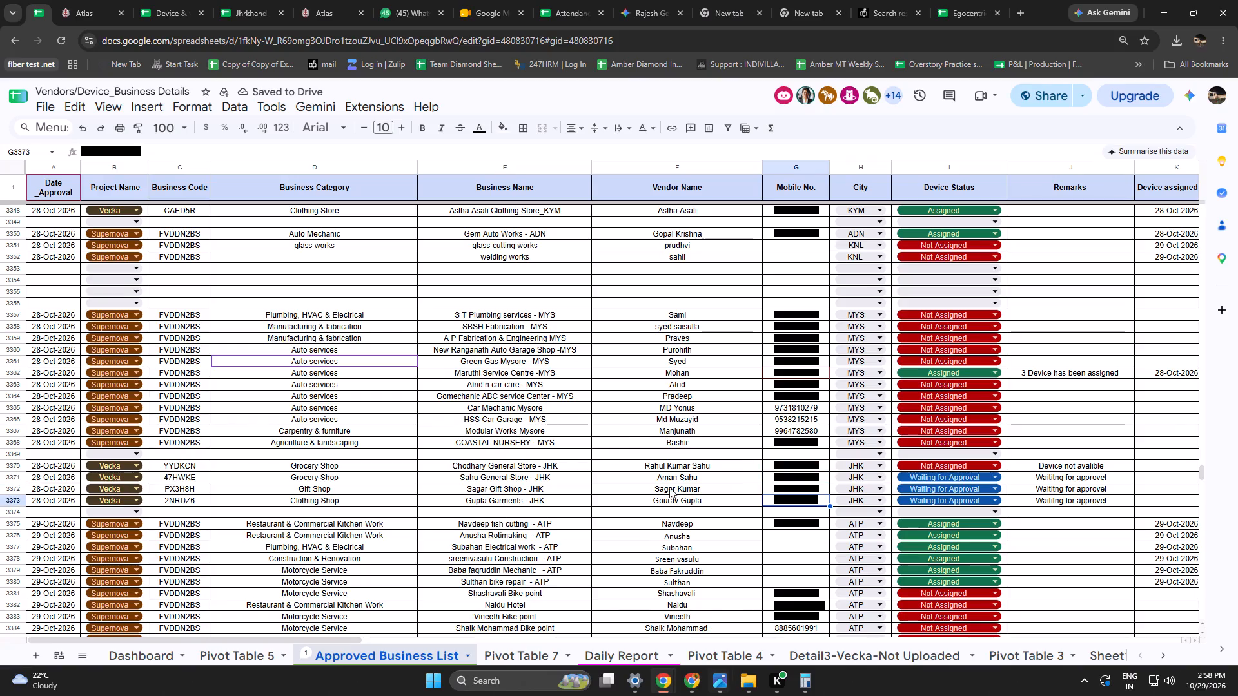
drag(785, 463, 788, 498)
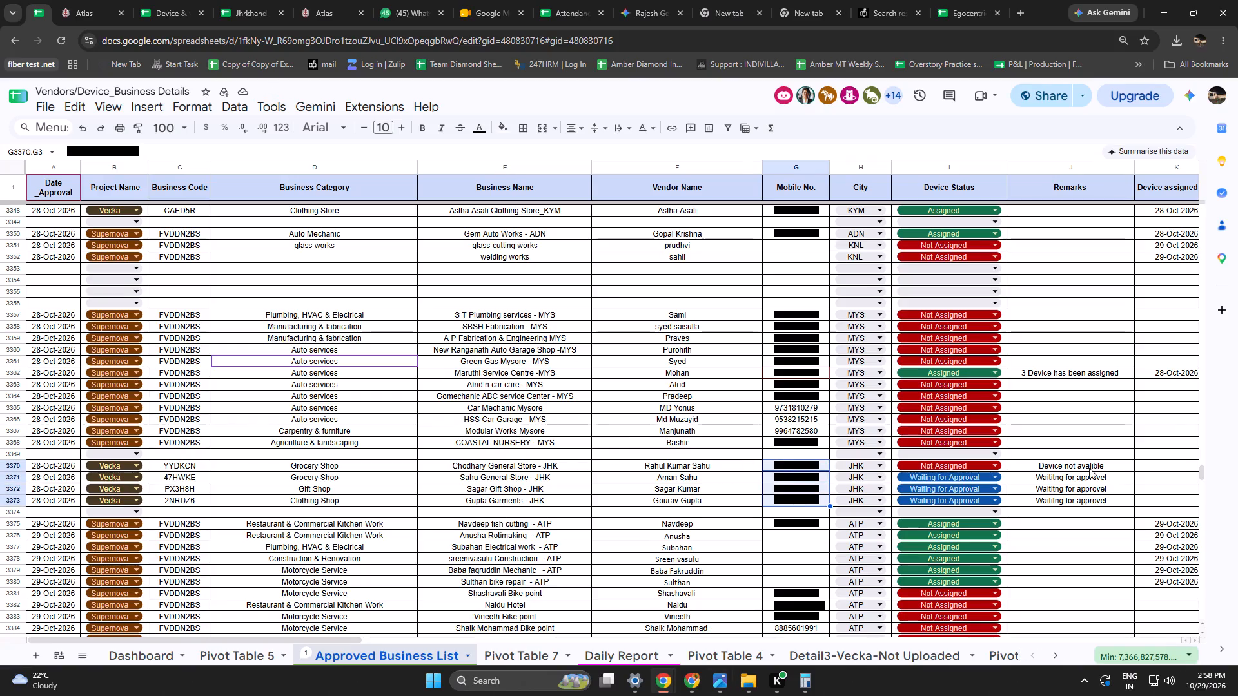
drag(1089, 468, 1086, 508)
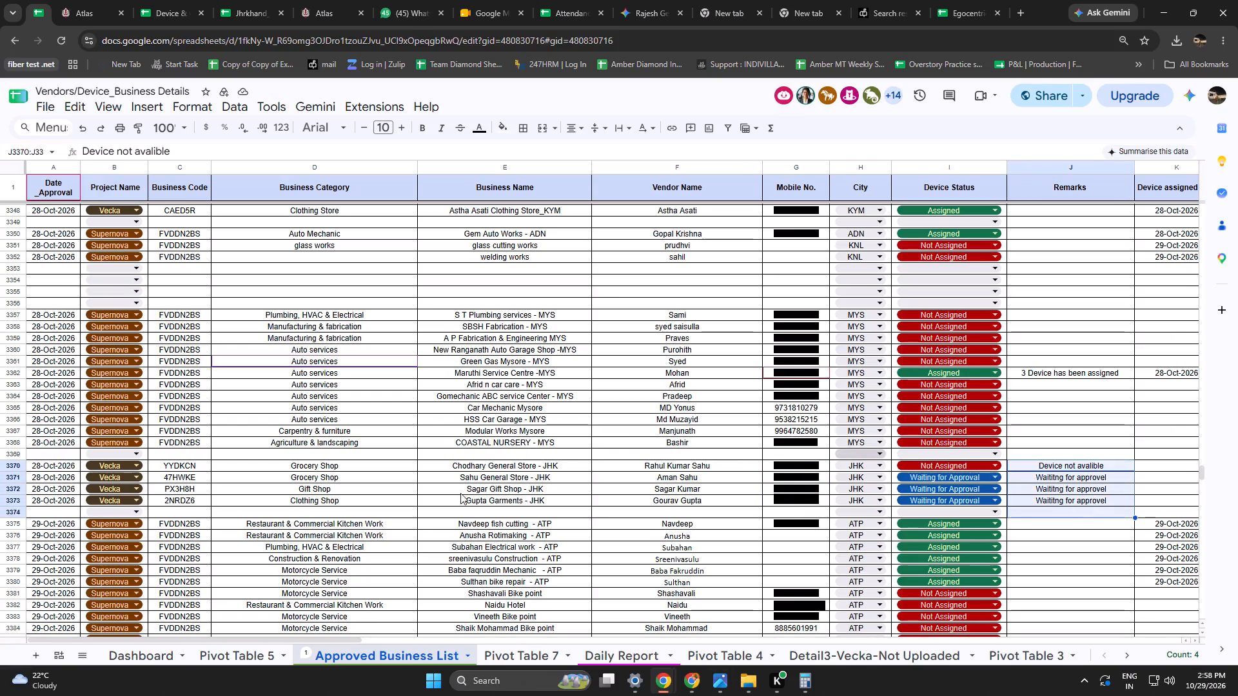
drag(360, 463, 757, 507)
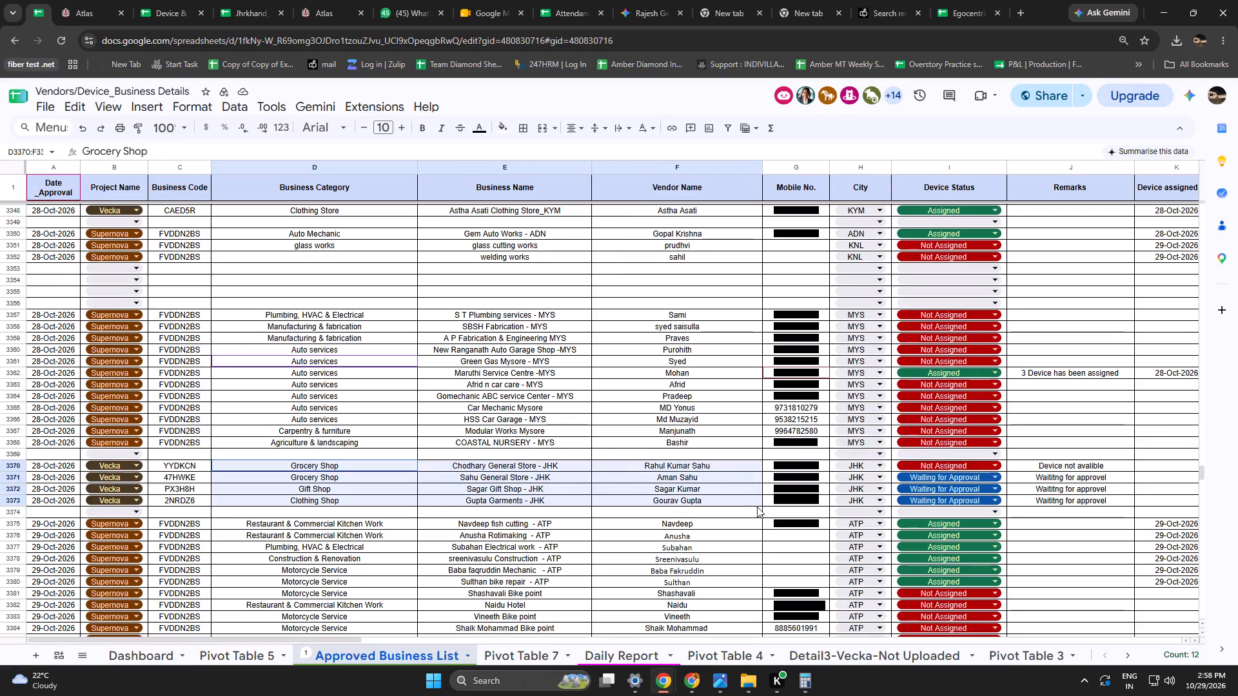
drag(757, 507, 804, 503)
drag(40, 463, 752, 494)
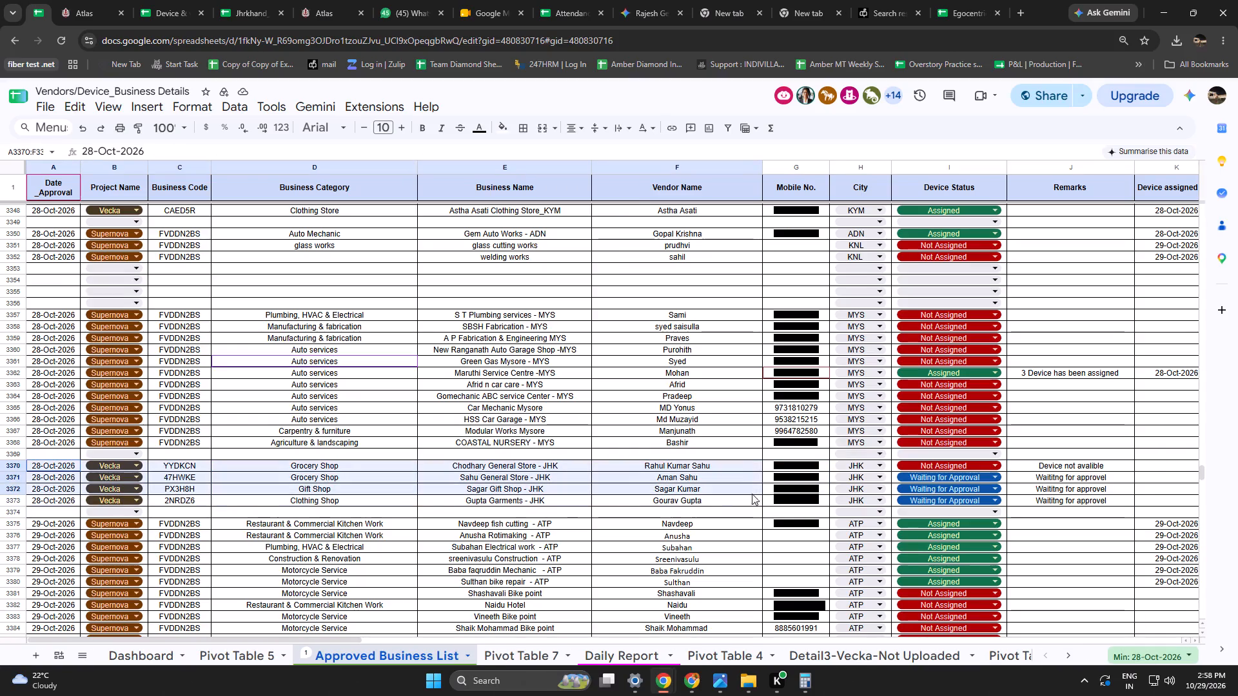
drag(752, 494, 787, 502)
drag(1041, 463, 1041, 500)
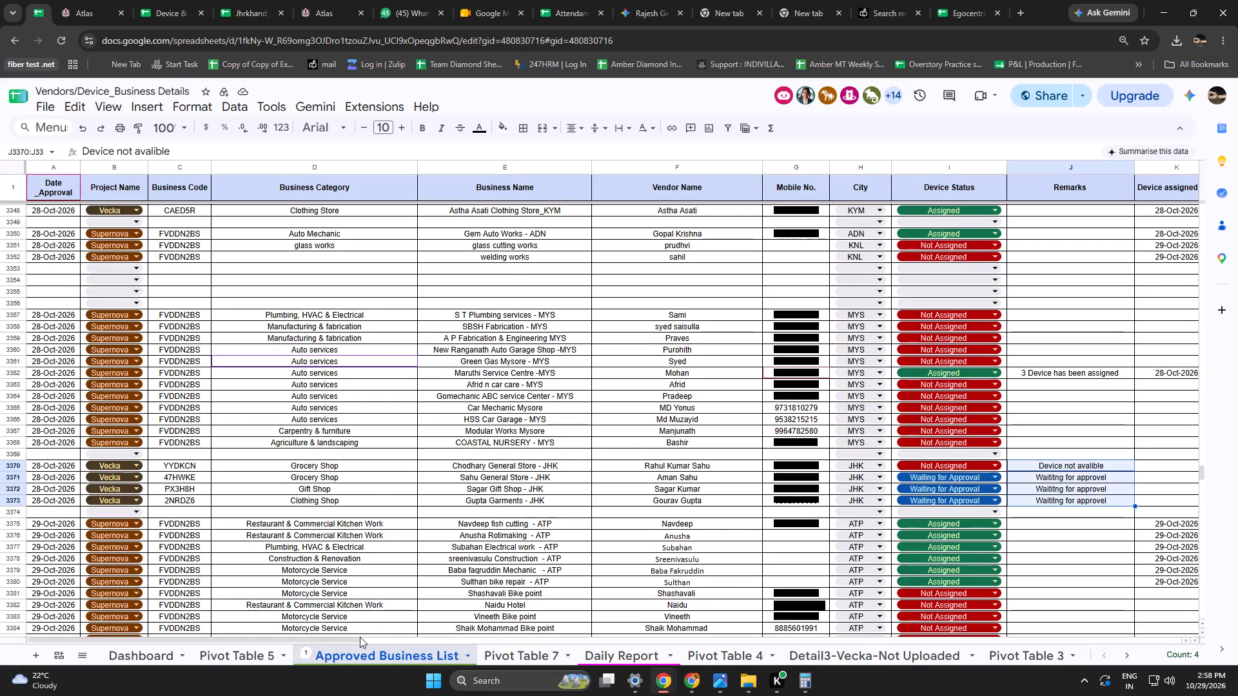
Enter Rishav as the Assigned Person _Outreach for Gupta Garments - JHK.
click(360, 637)
drag(358, 640, 377, 638)
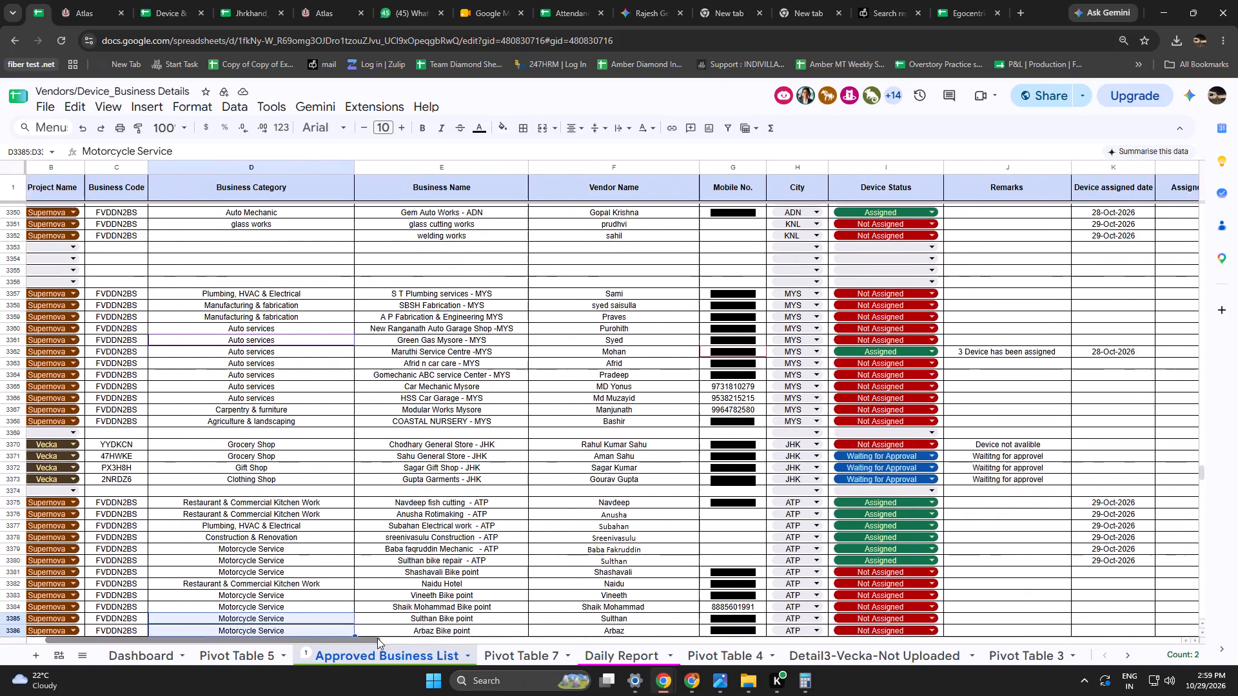
drag(377, 638, 431, 632)
click(1017, 481)
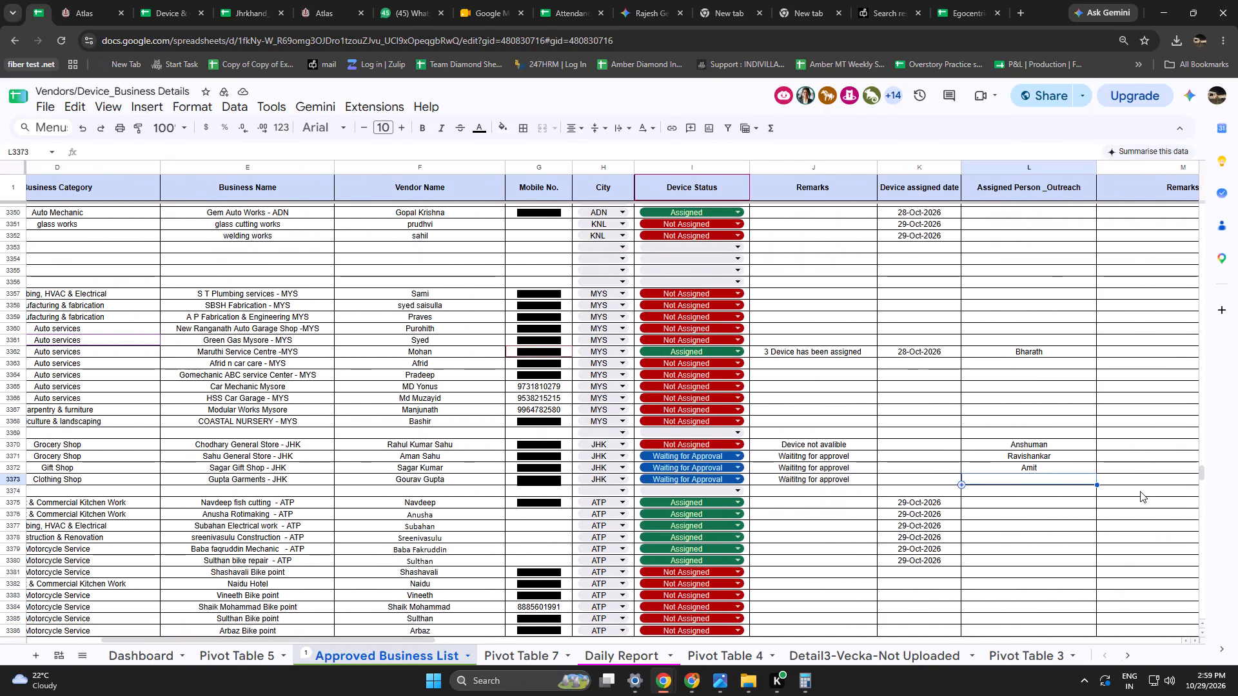
text(Rishav)
key(Return)
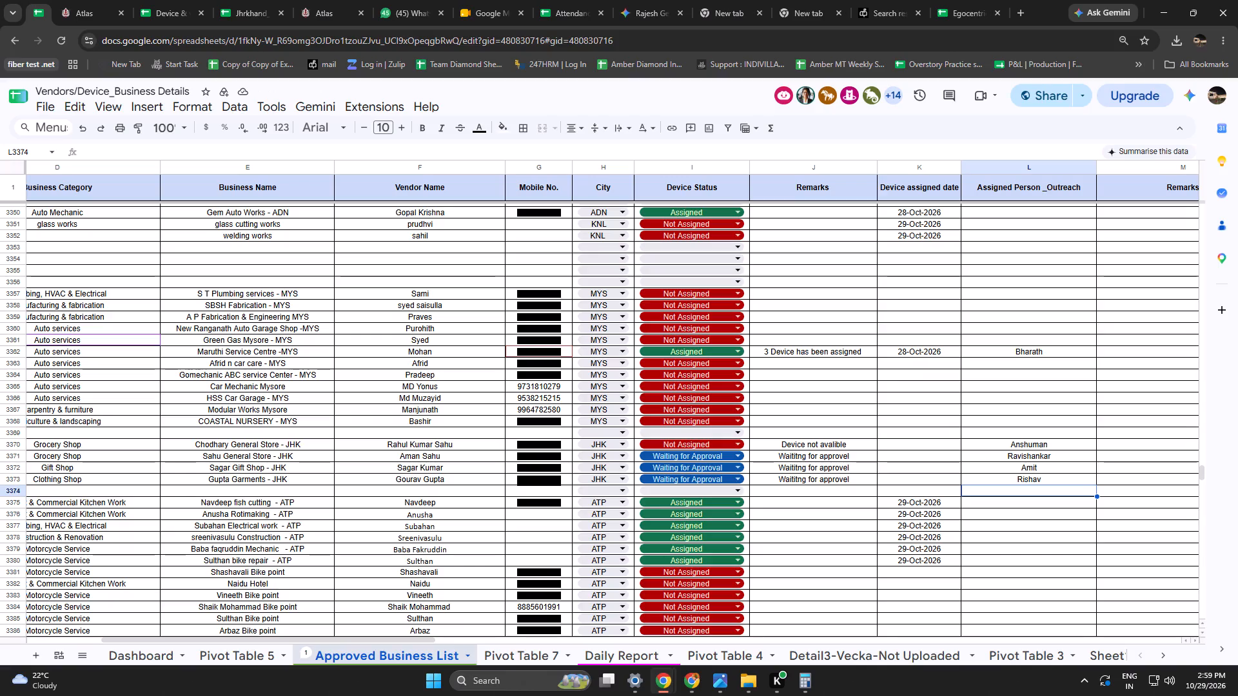
key(Up)
key(Up)
key(Up)
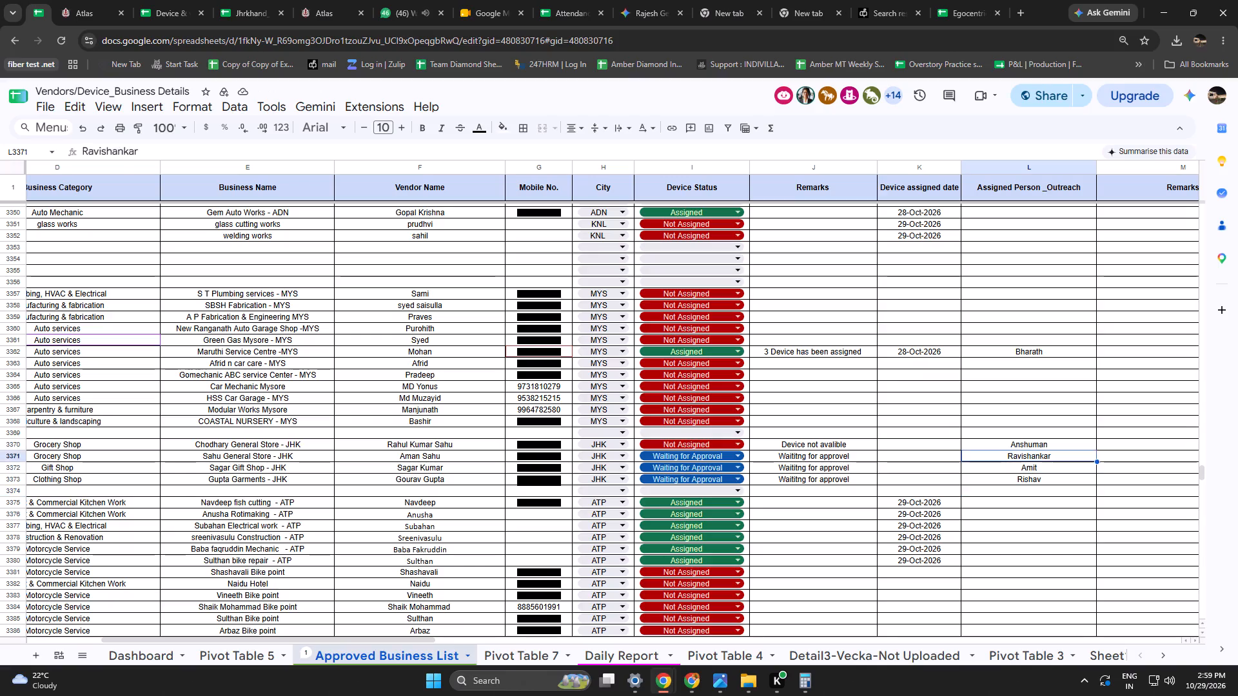
key(Up)
key(Up)
key(Down)
key(Left)
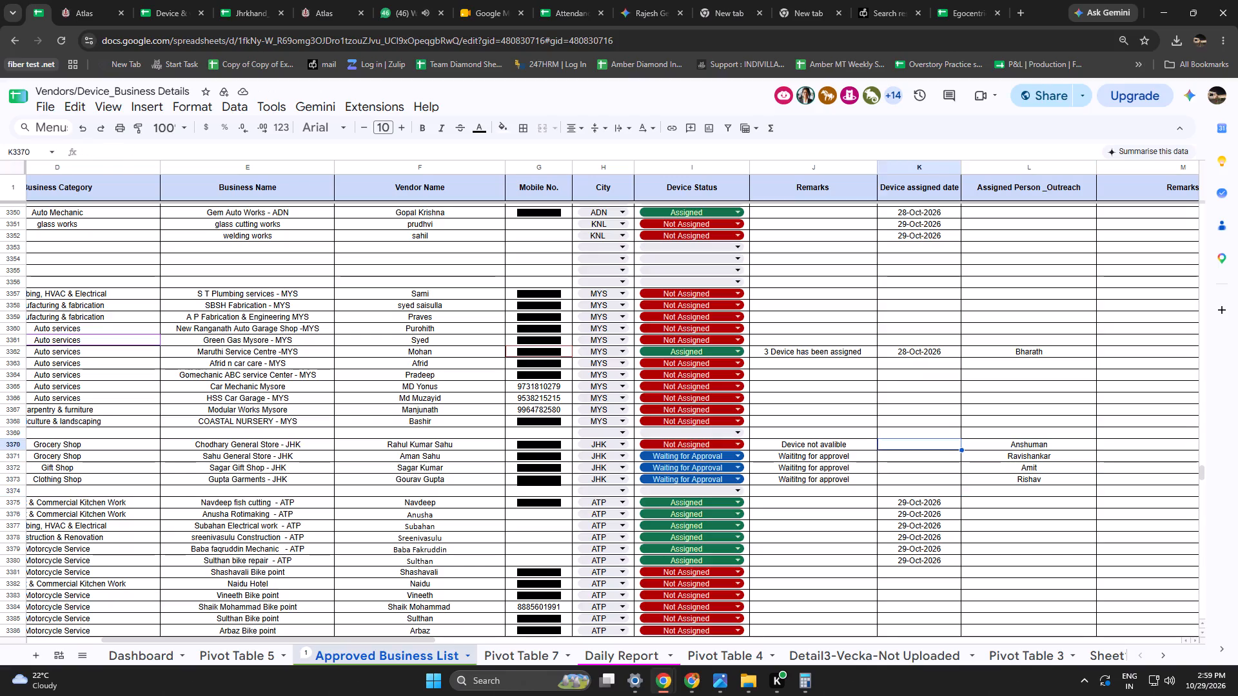
key(Left)
key(Left)
key(Left)
key(Left)
key(Left)
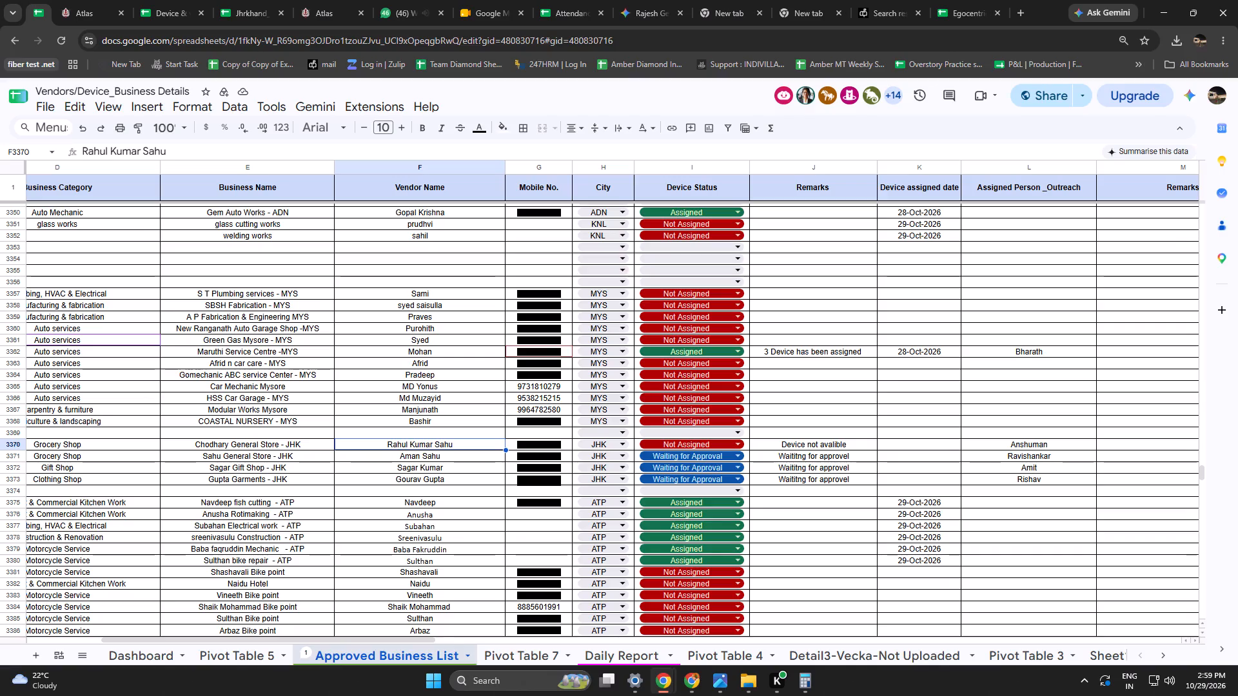
key(Down)
key(Up)
key(Up)
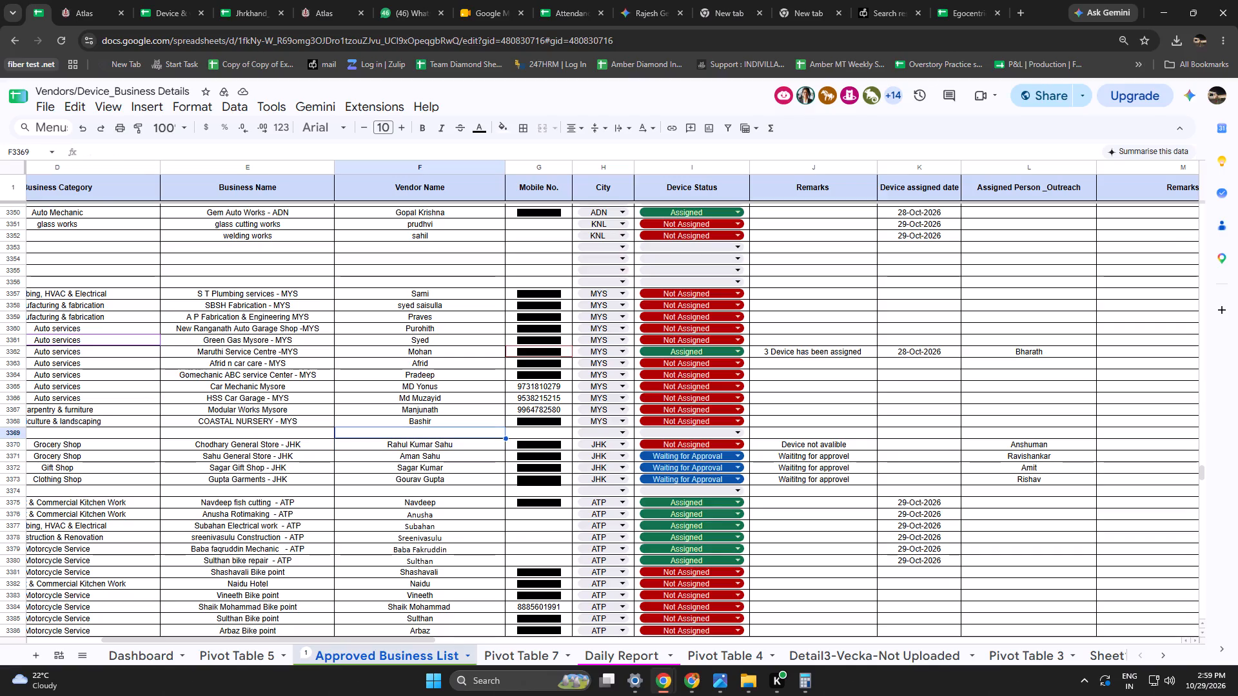
key(Down)
key(Left)
key(Left)
key(Down)
key(Up)
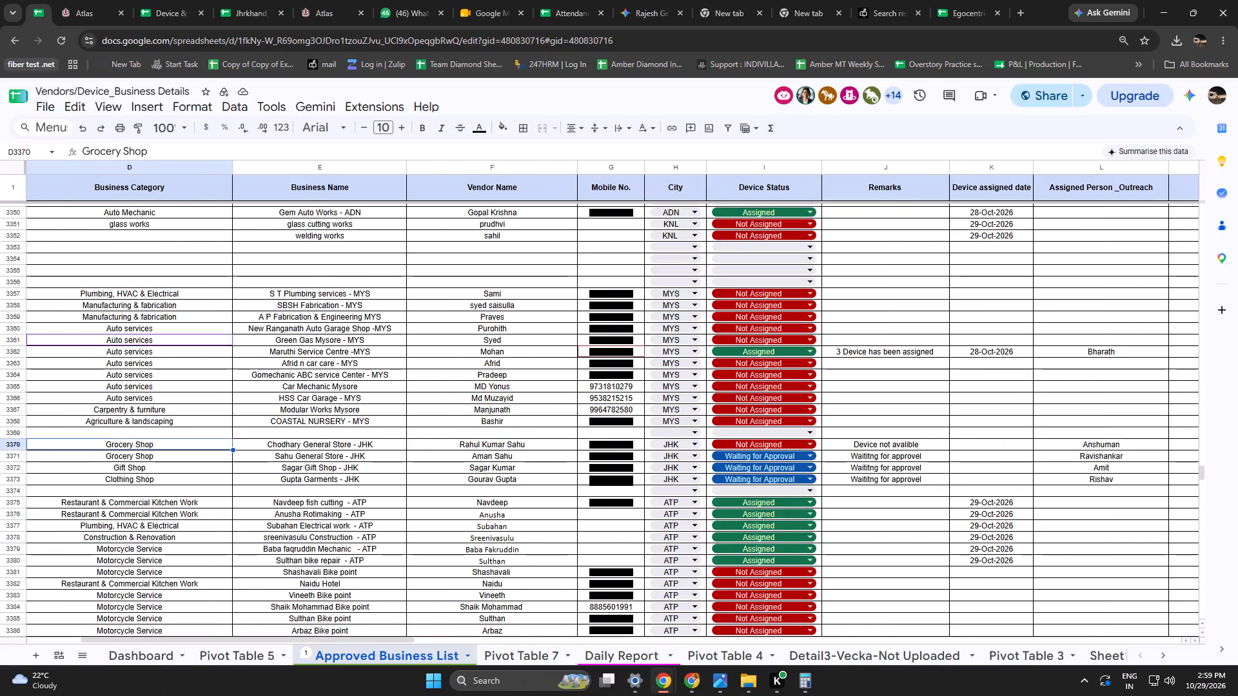
key(Up)
key(Down)
key(Down)
key(Down)
key(Down)
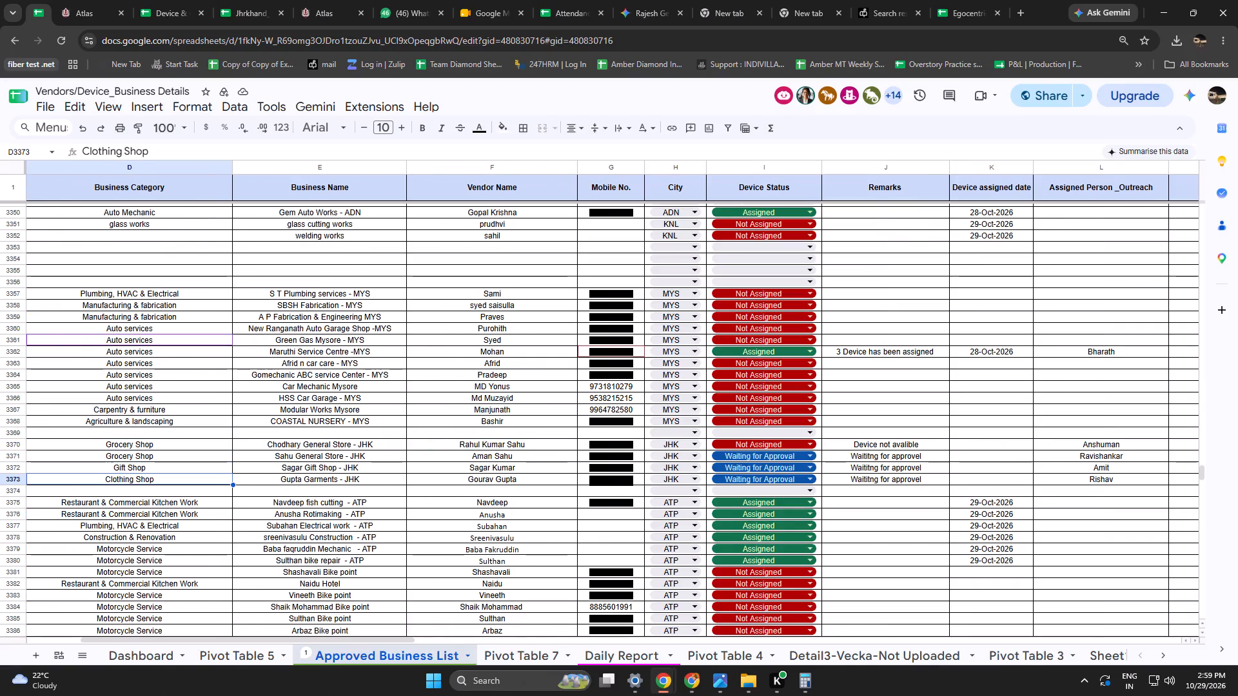
key(Right)
key(Right)
key(Right)
key(Right)
key(Right)
key(Left)
key(Left)
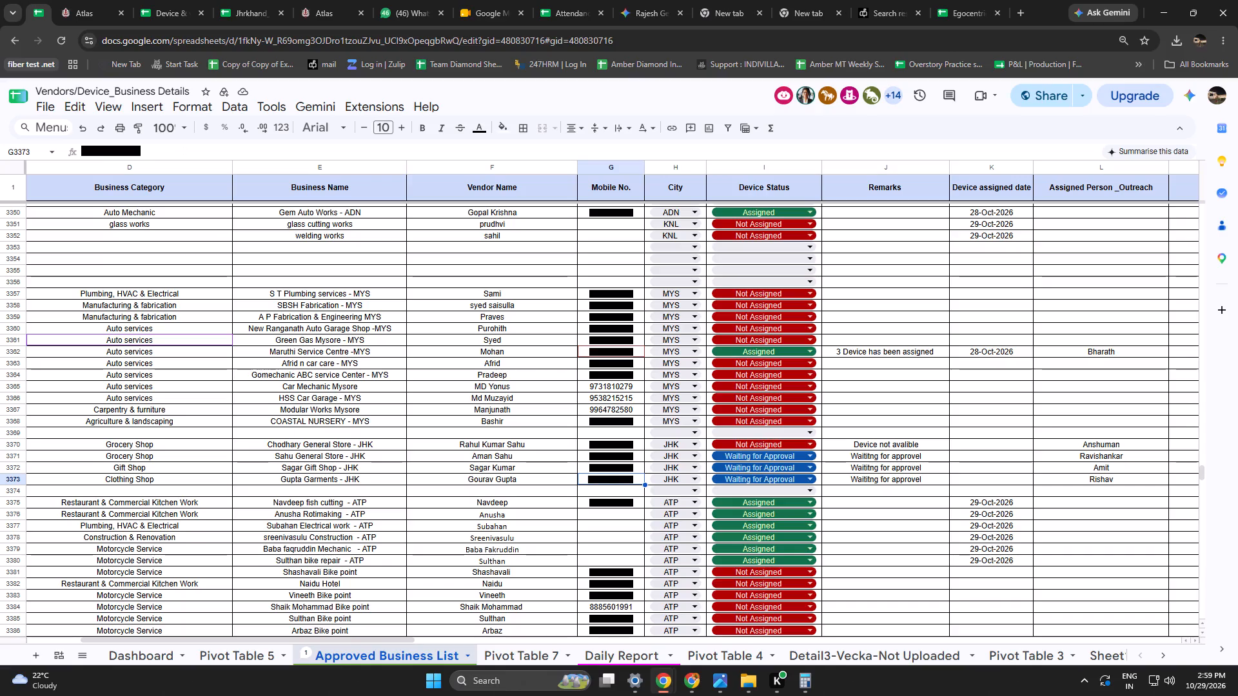
key(Left)
key(Left)
key(Left)
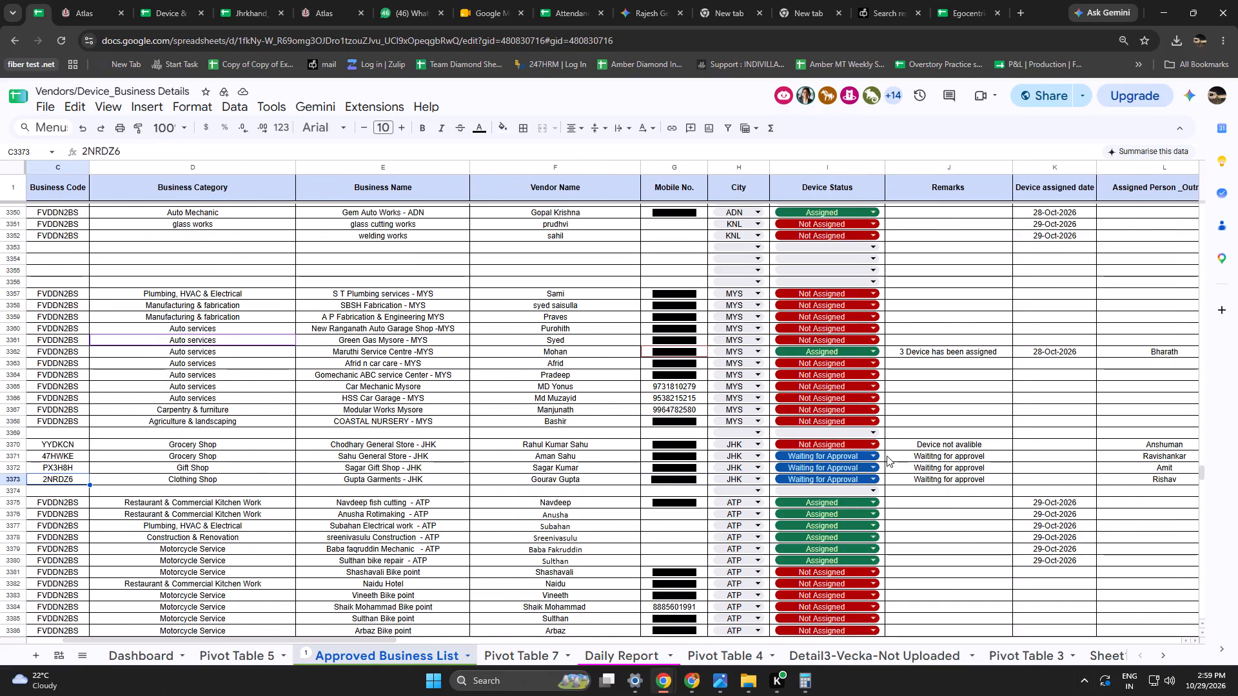
click(851, 443)
click(968, 418)
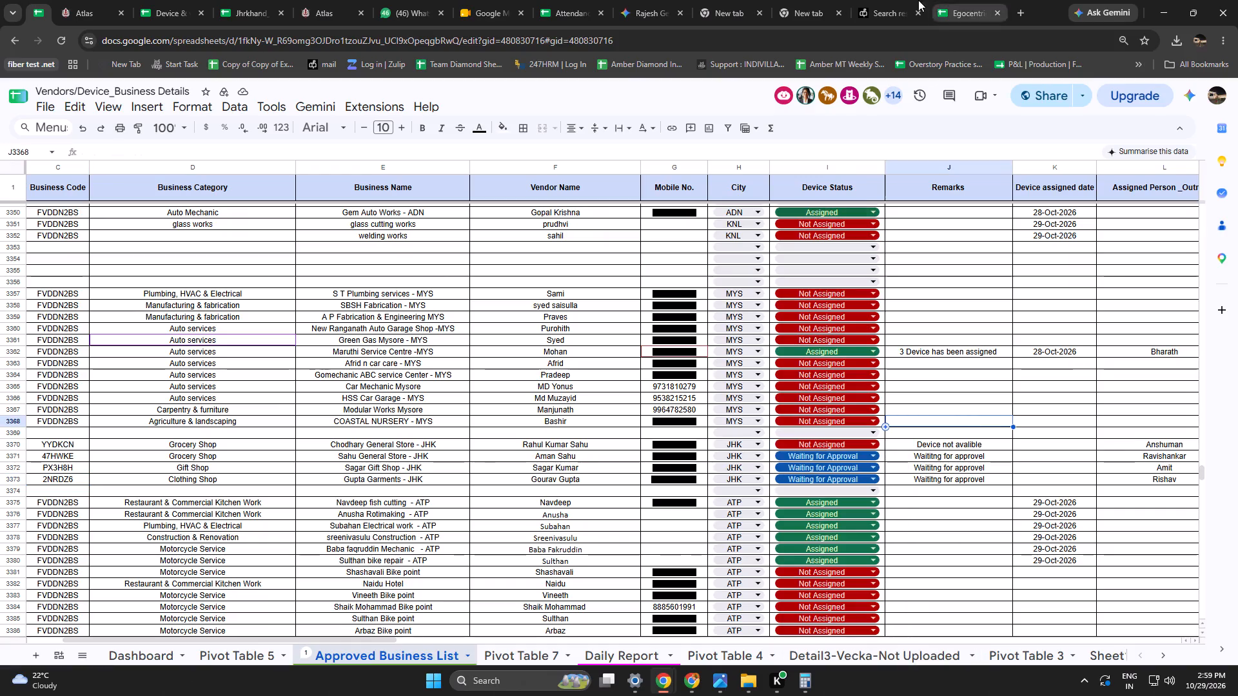
Switch to the webmail's Sent folder and clear the "vivek" search to list all sent messages.
click(890, 5)
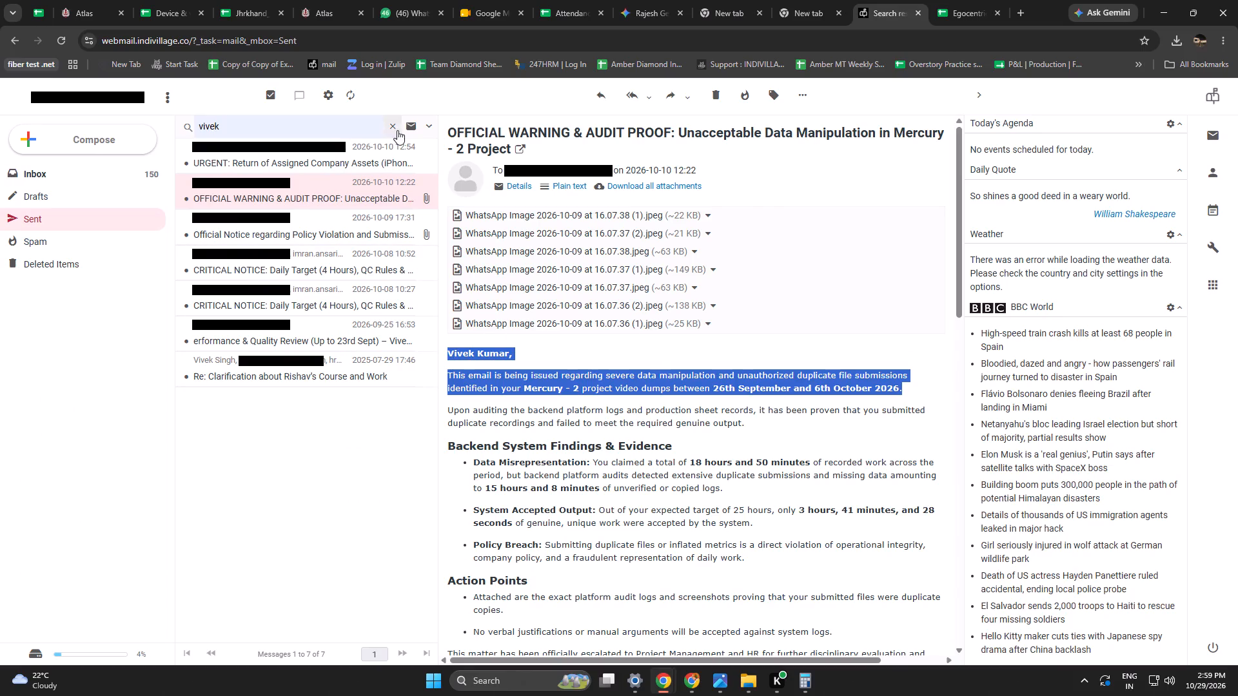
click(397, 130)
scroll(400, 154, up, 1)
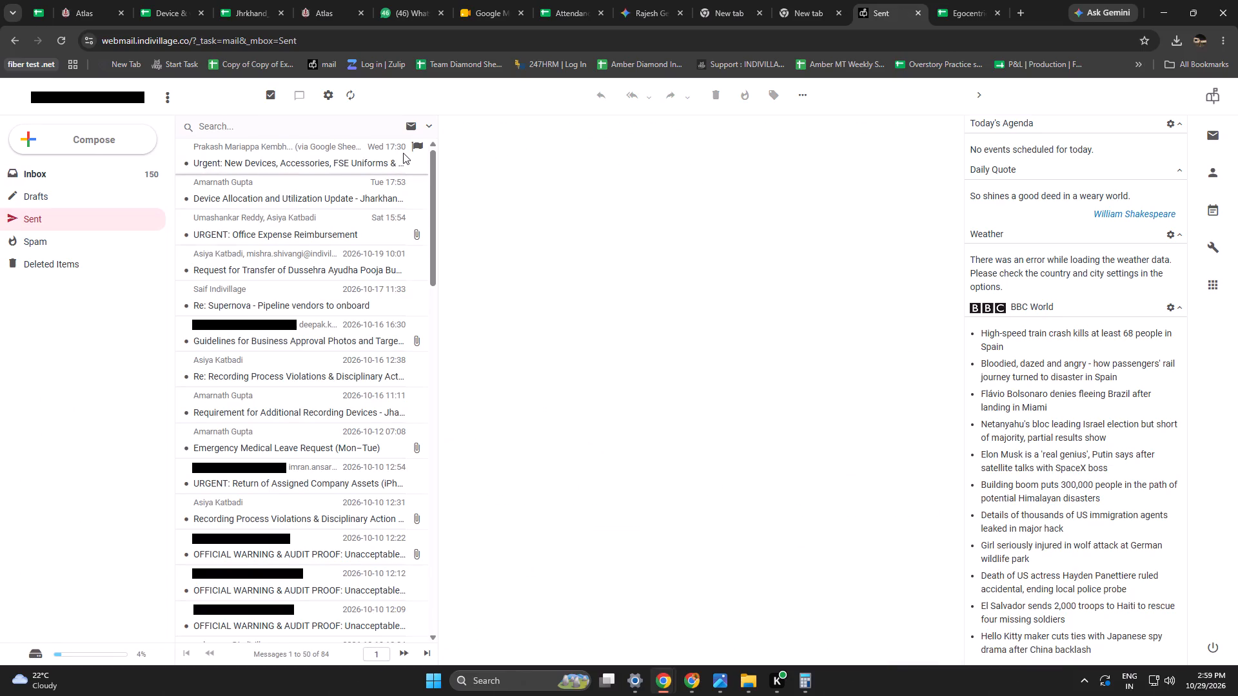
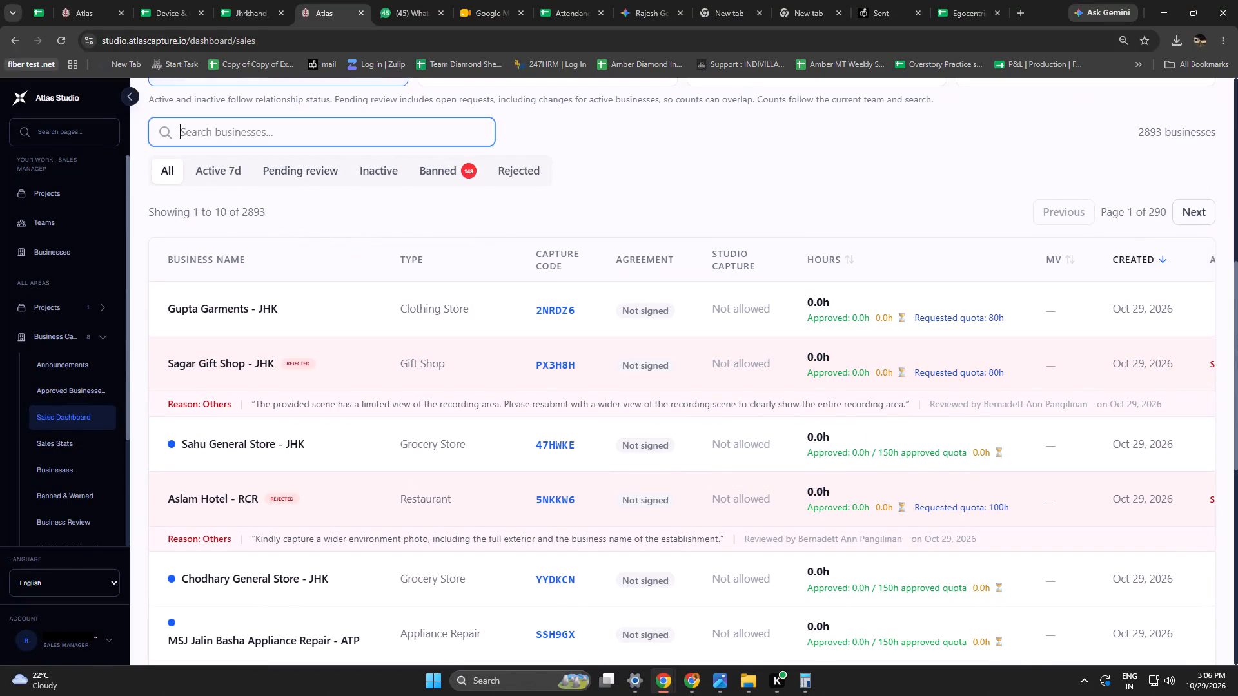
Search the sales dashboard's businesses for Balaji Neer - JHK and open that business for management.
key(ctrl+v)
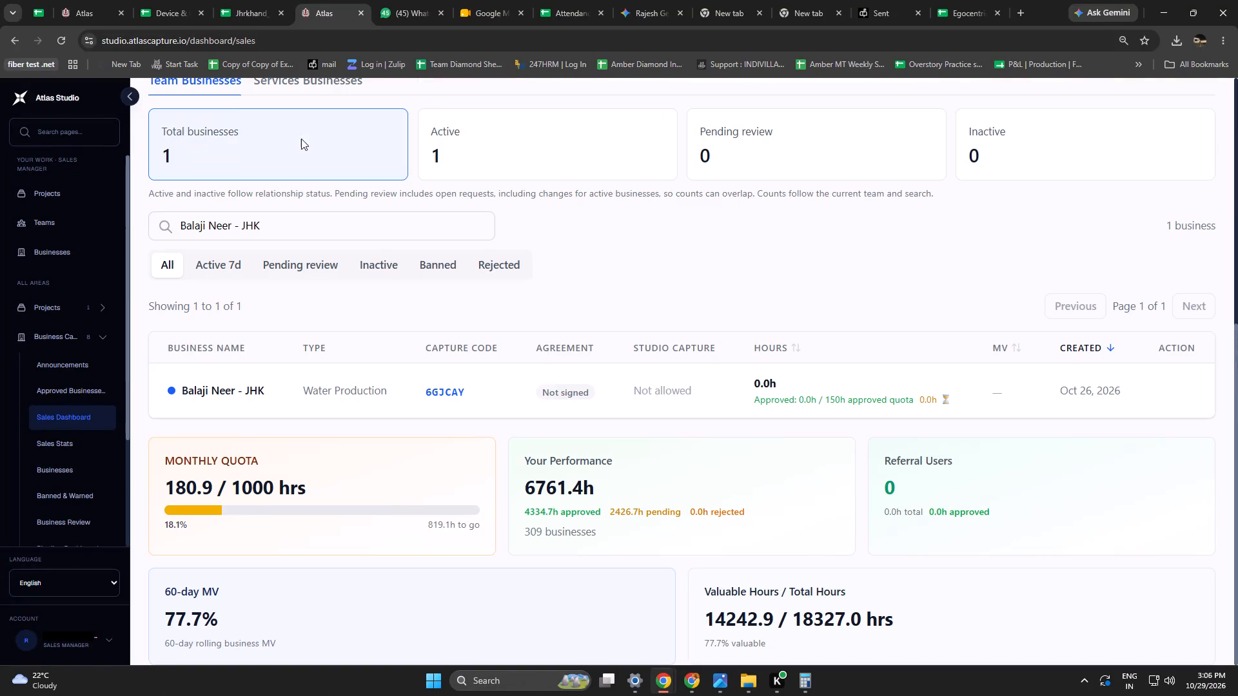
click(761, 380)
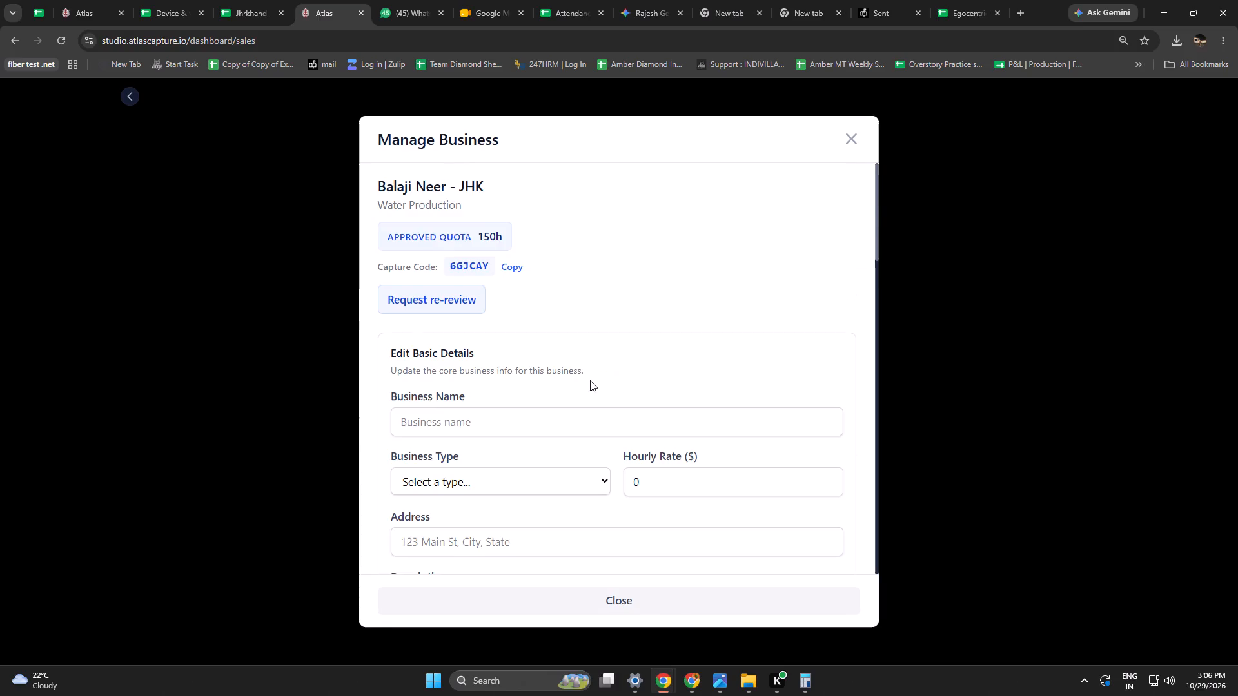
Assign a user to Balaji Neer - JHK by email, using the email address copied earlier.
scroll(590, 380, down, 10)
scroll(619, 454, down, 4)
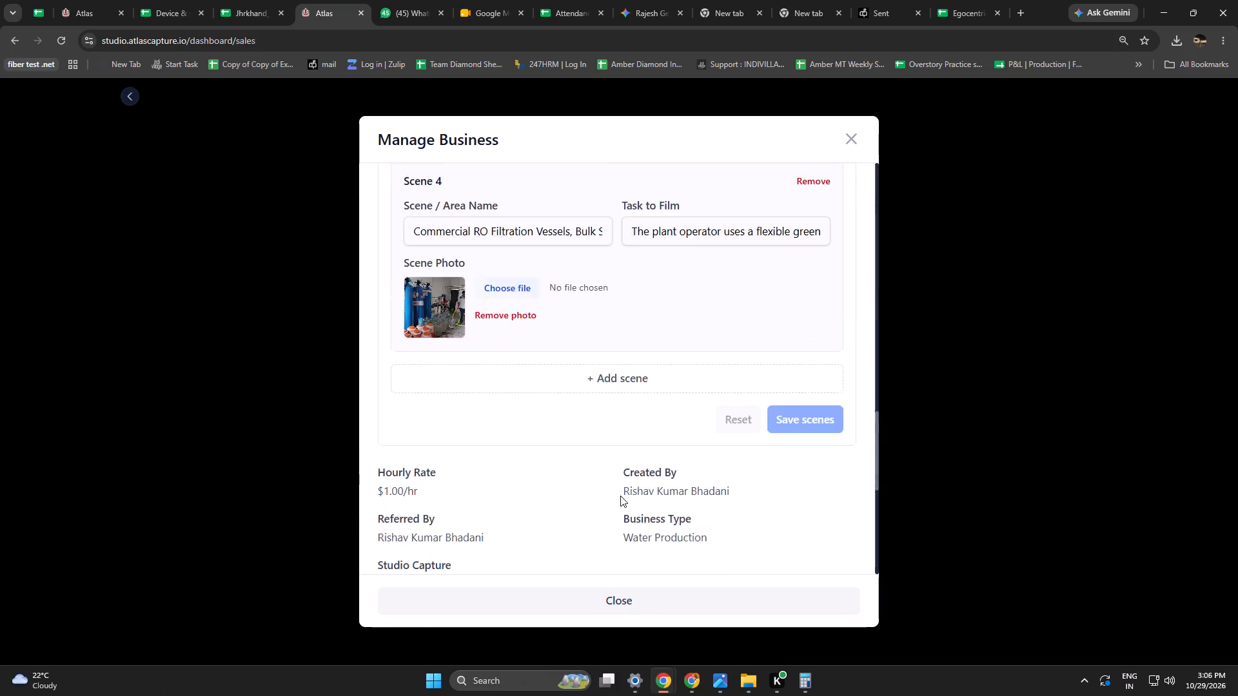
scroll(620, 498, down, 5)
scroll(620, 498, up, 1)
scroll(620, 498, down, 4)
click(567, 407)
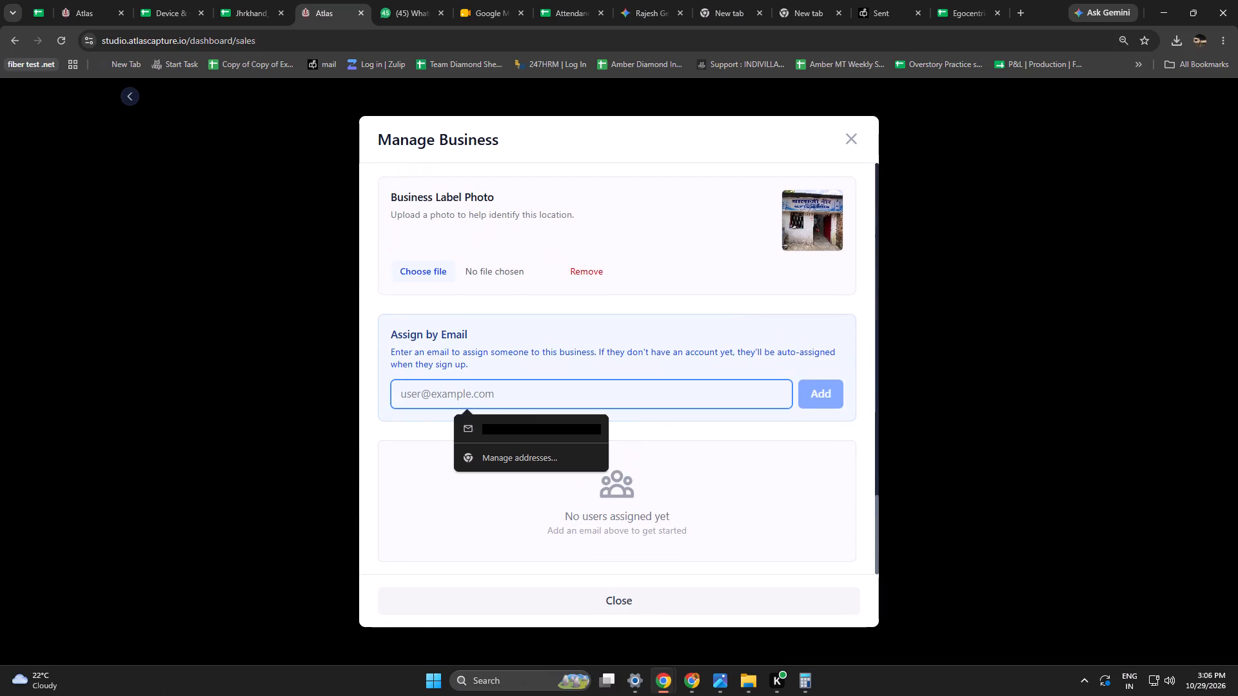
key(super+v)
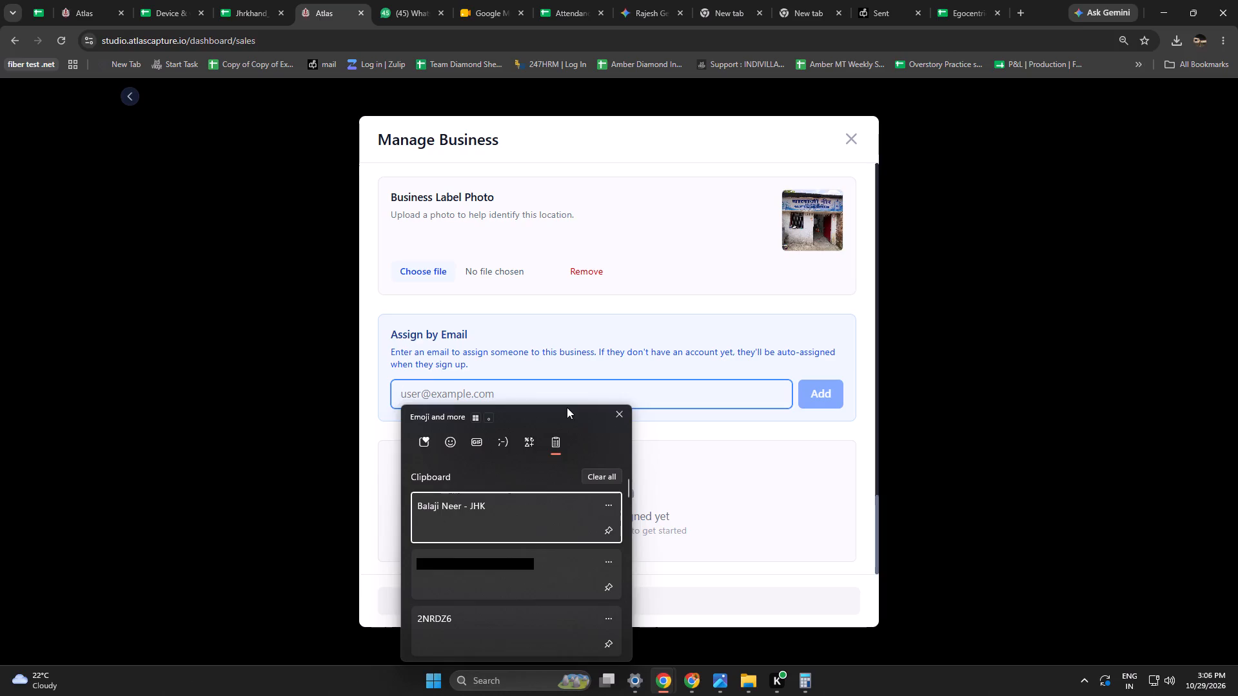
click(523, 554)
key(ctrl+v)
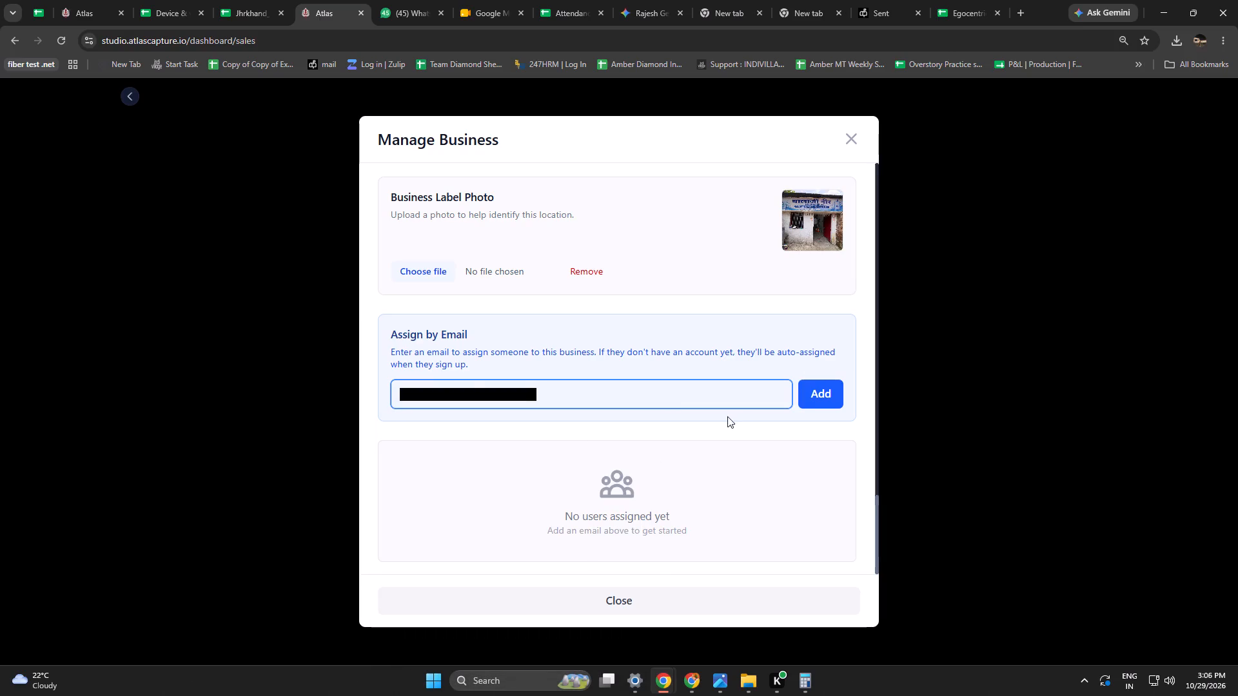
Assign the already entered email's user to the Balaji Neer - JHK business in Atlas and close the business management window.
click(812, 395)
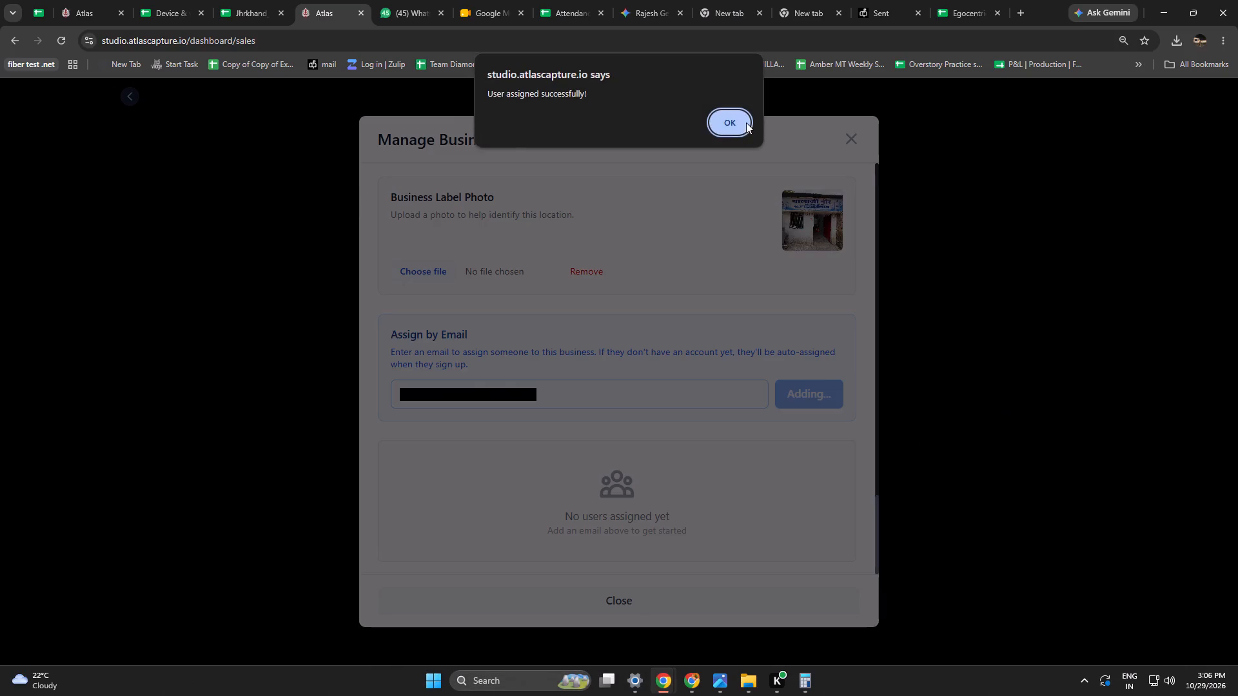
click(726, 121)
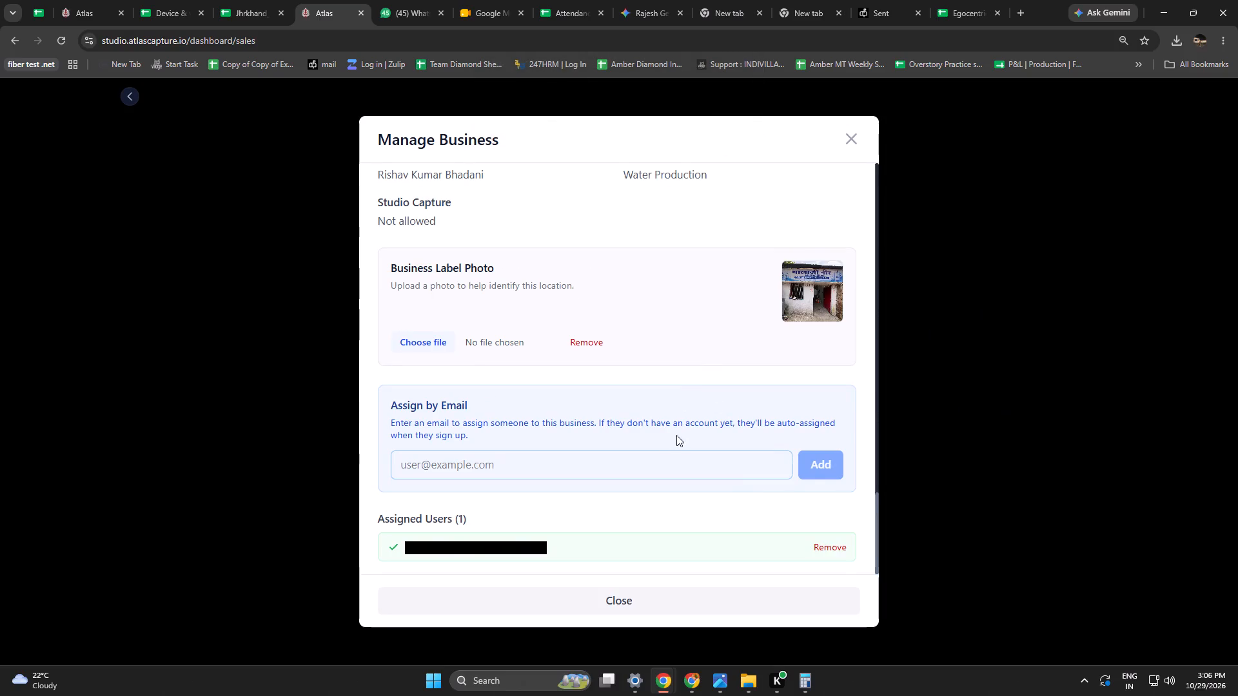
scroll(788, 300, up, 7)
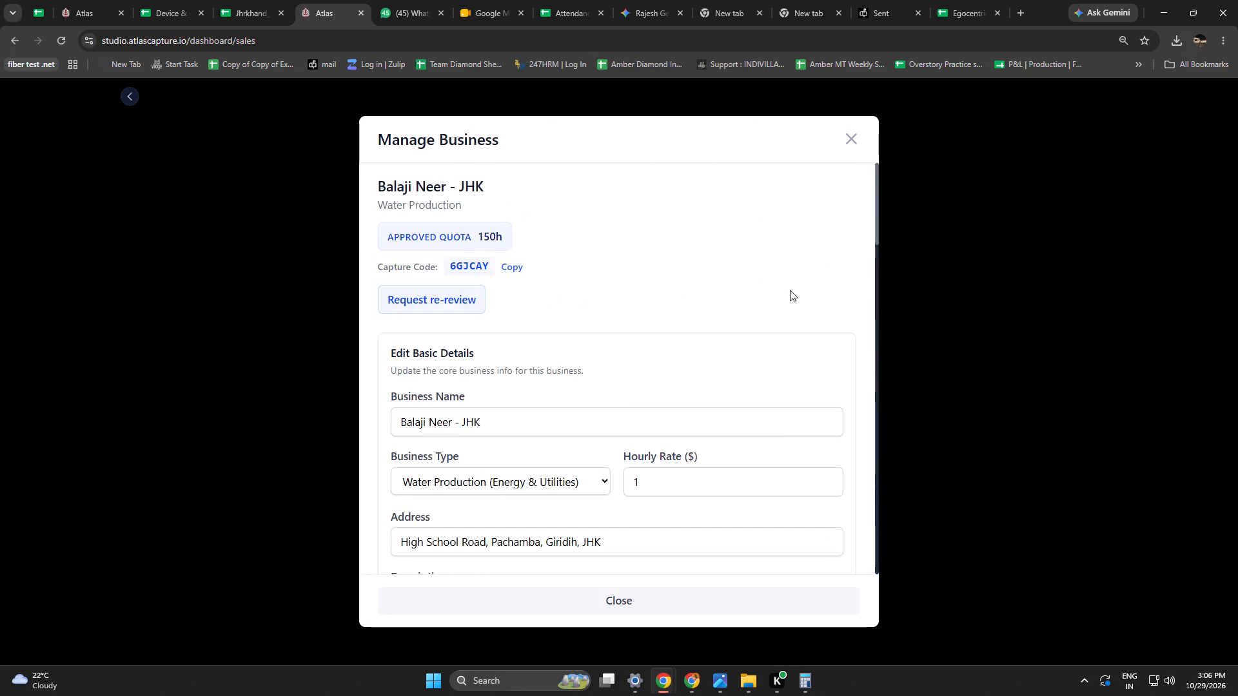
click(850, 133)
Reopen the management details of Balaji Neer - JHK and check its scenes, label photo and assigned users.
click(754, 383)
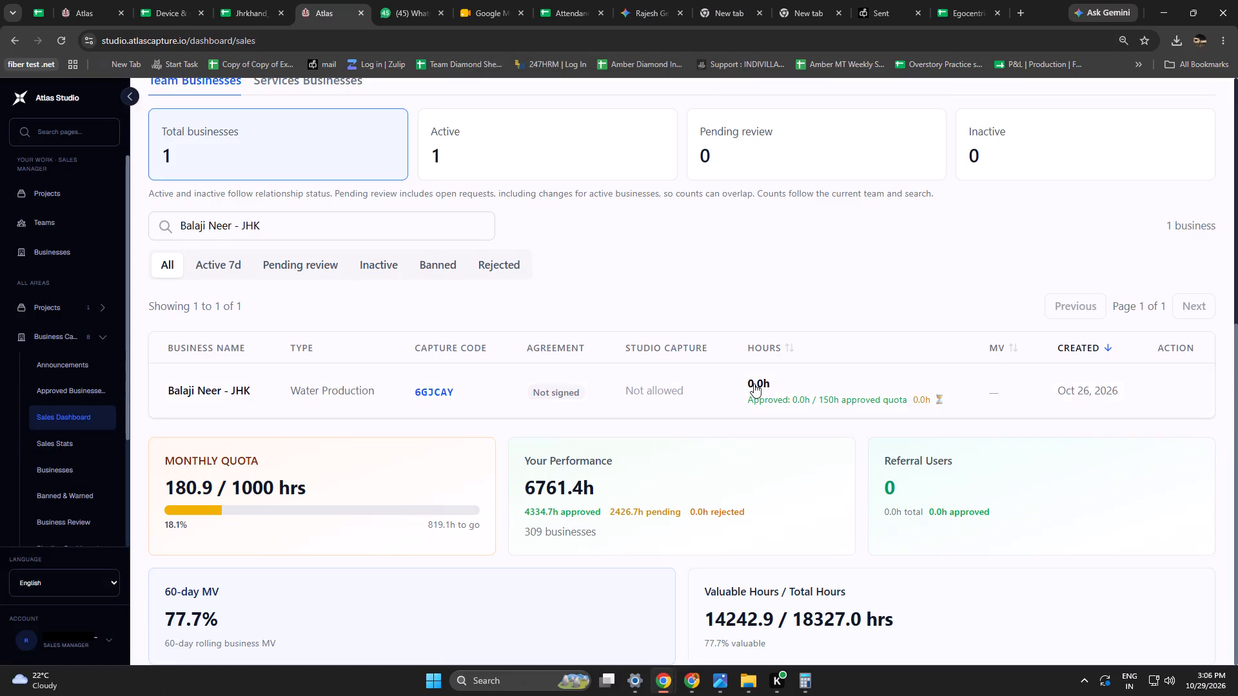
scroll(576, 333, down, 2)
scroll(713, 223, down, 3)
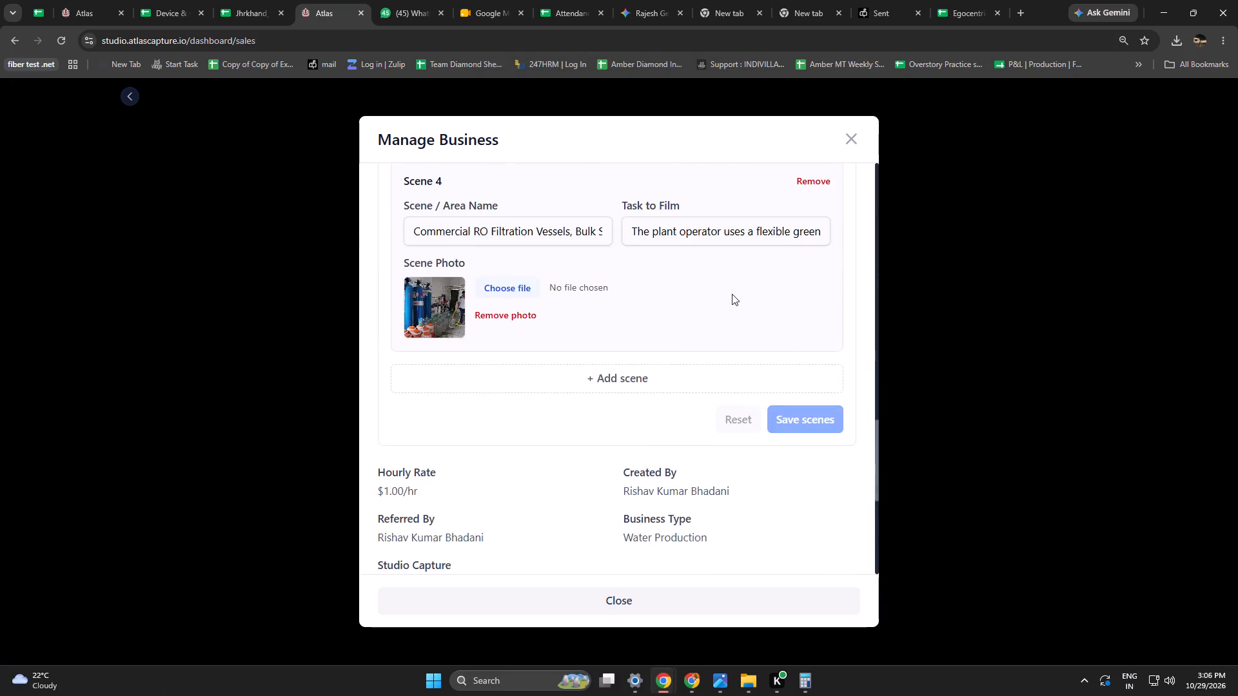
scroll(732, 295, down, 1)
scroll(732, 295, up, 1)
scroll(732, 295, down, 7)
scroll(732, 295, up, 1)
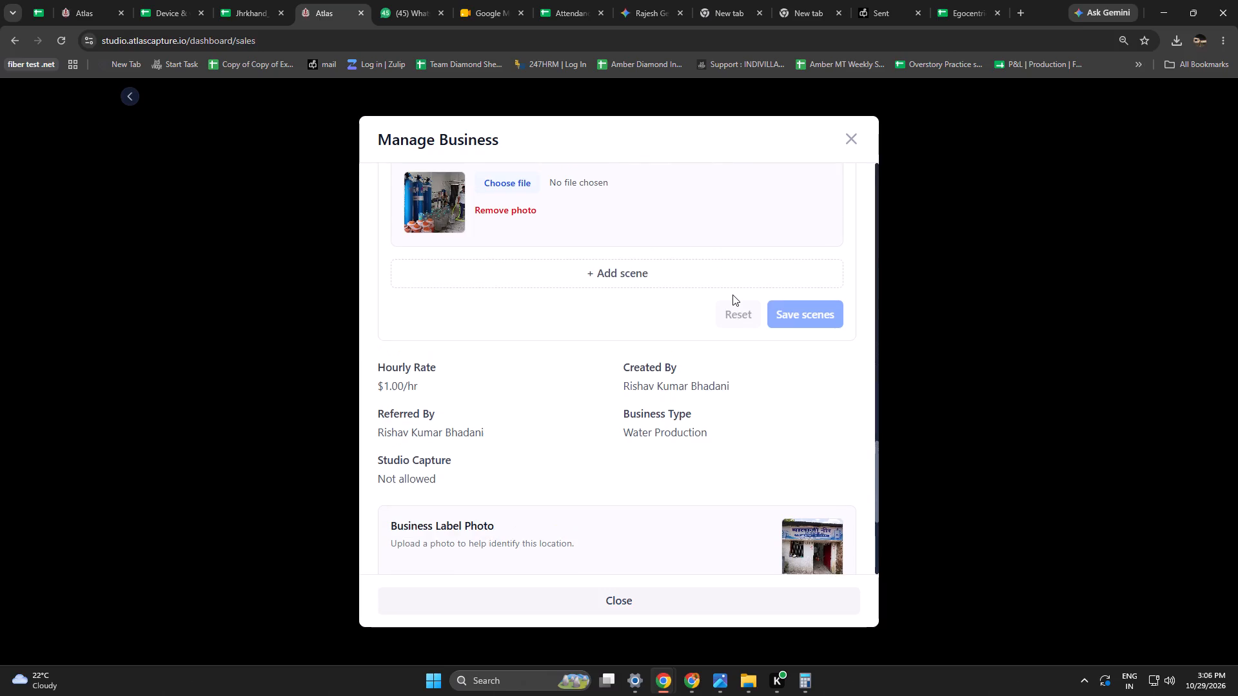
scroll(678, 369, down, 1)
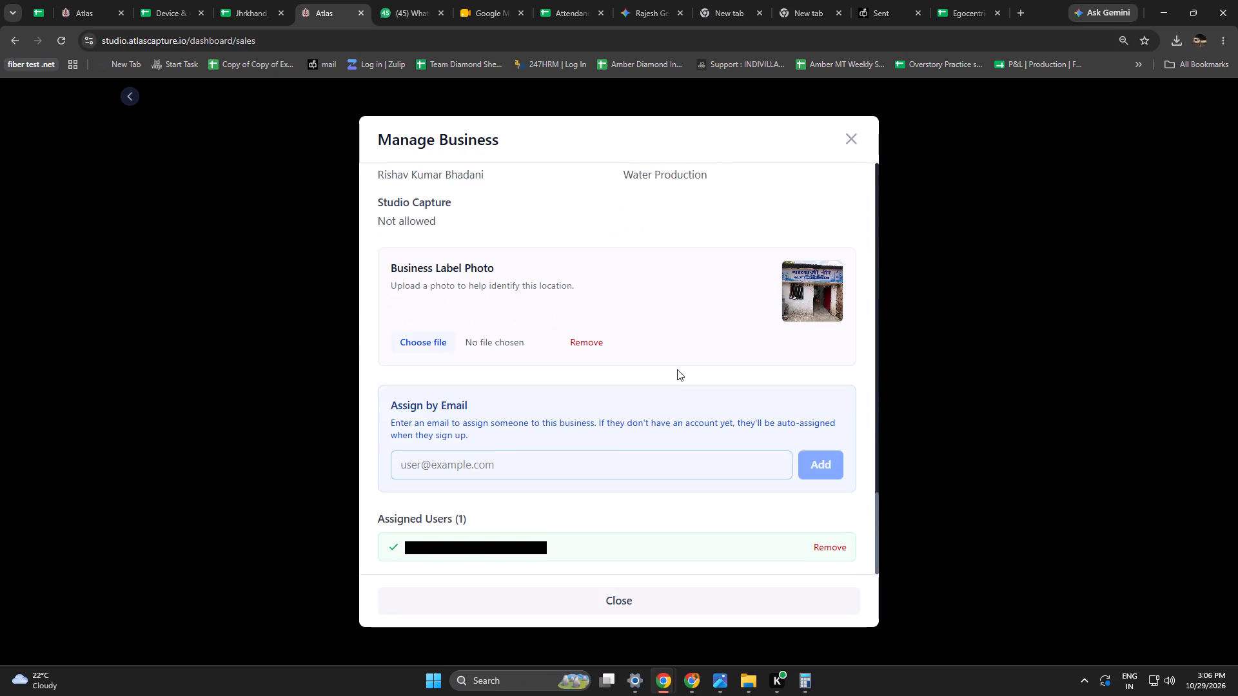
scroll(678, 371, down, 2)
scroll(738, 344, up, 3)
scroll(796, 296, up, 2)
click(852, 136)
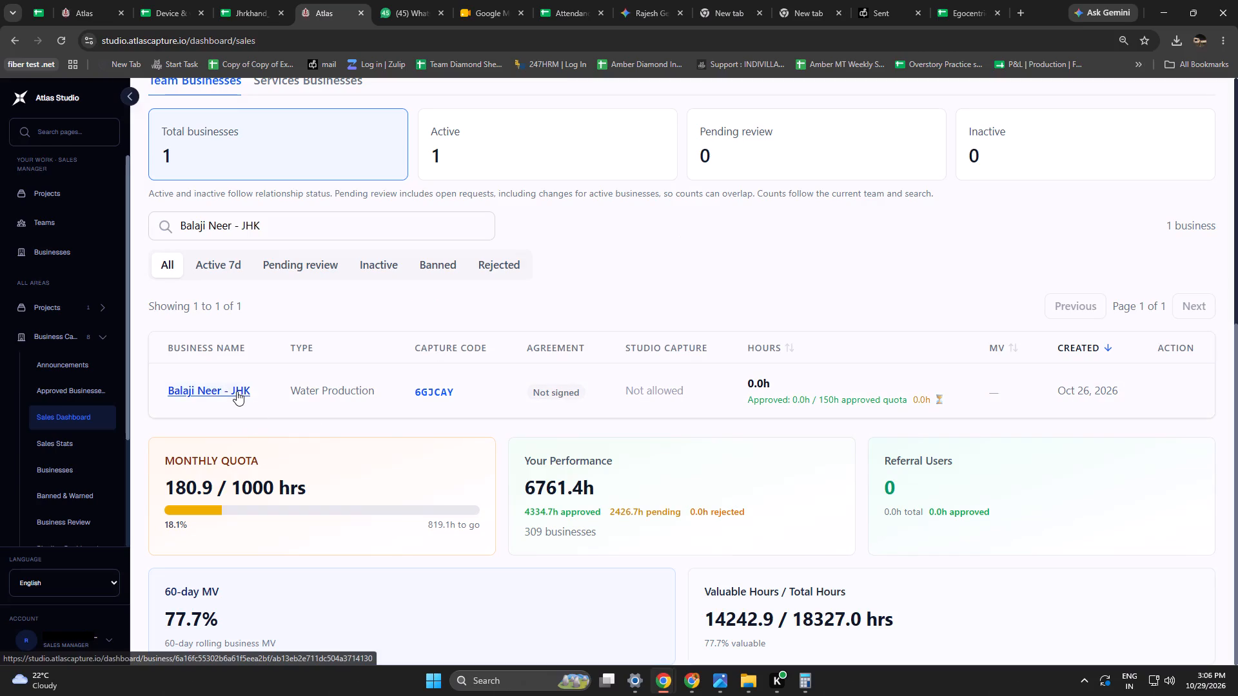
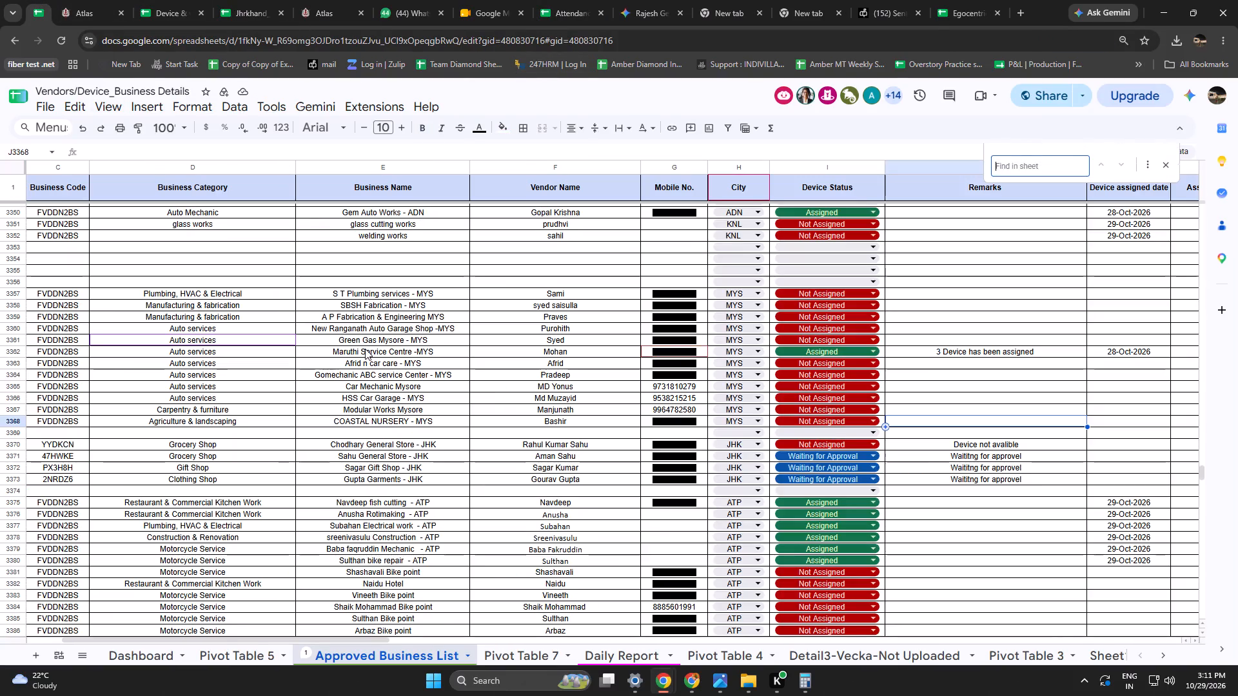
text(baja)
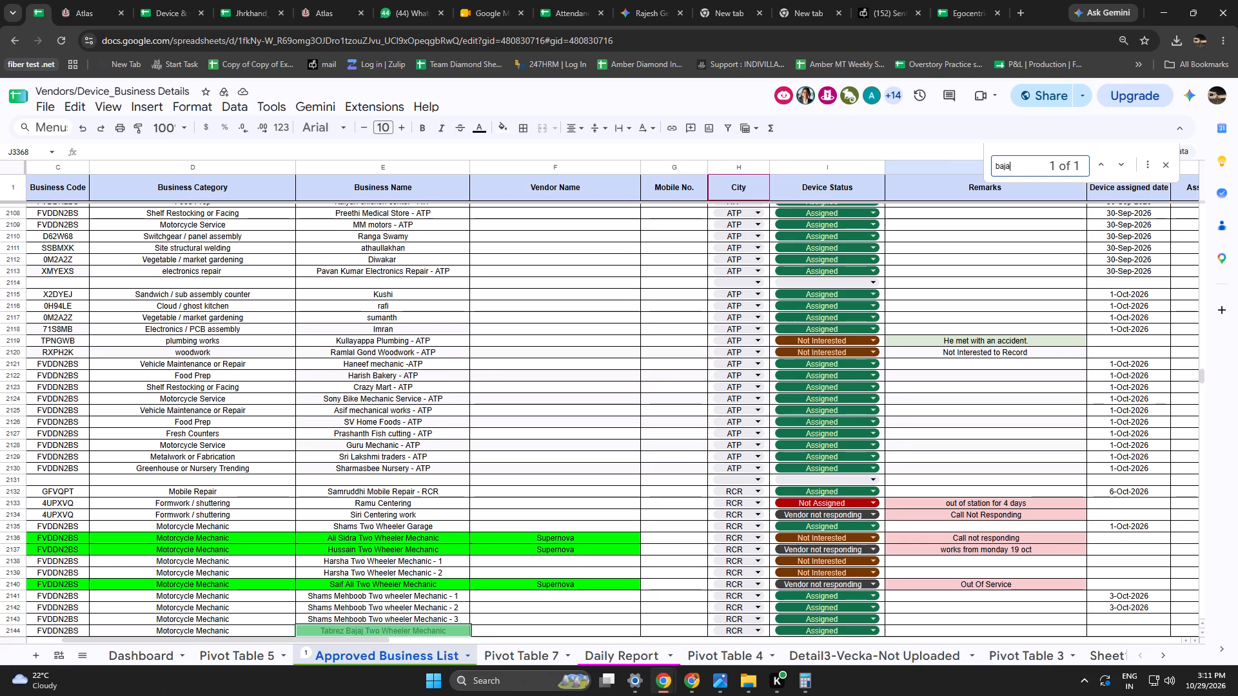
text(ji)
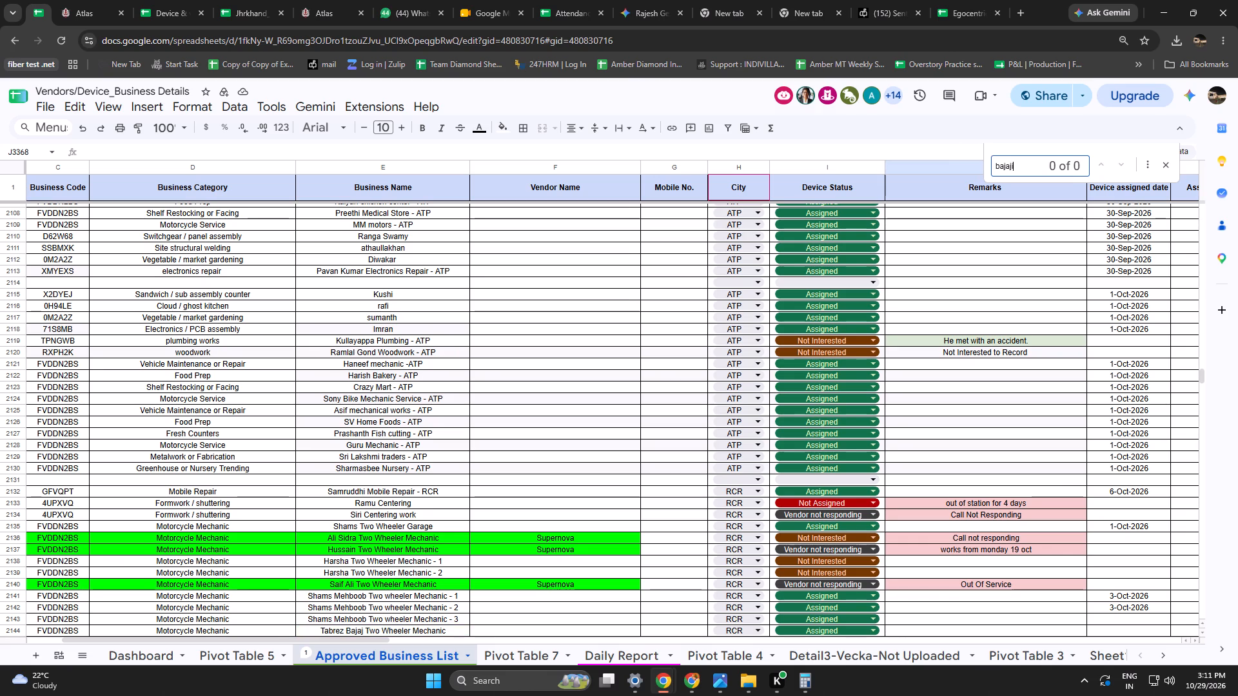
key(n)
key(BackSpace)
key(BackSpace)
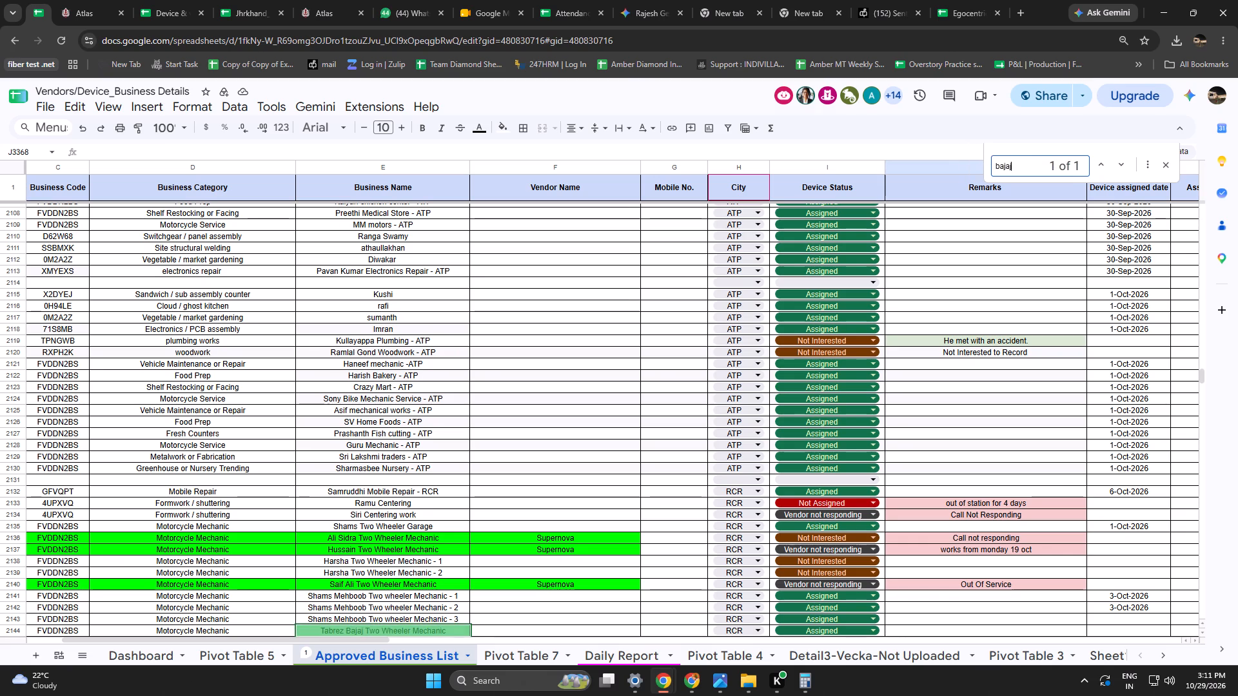
key(Return)
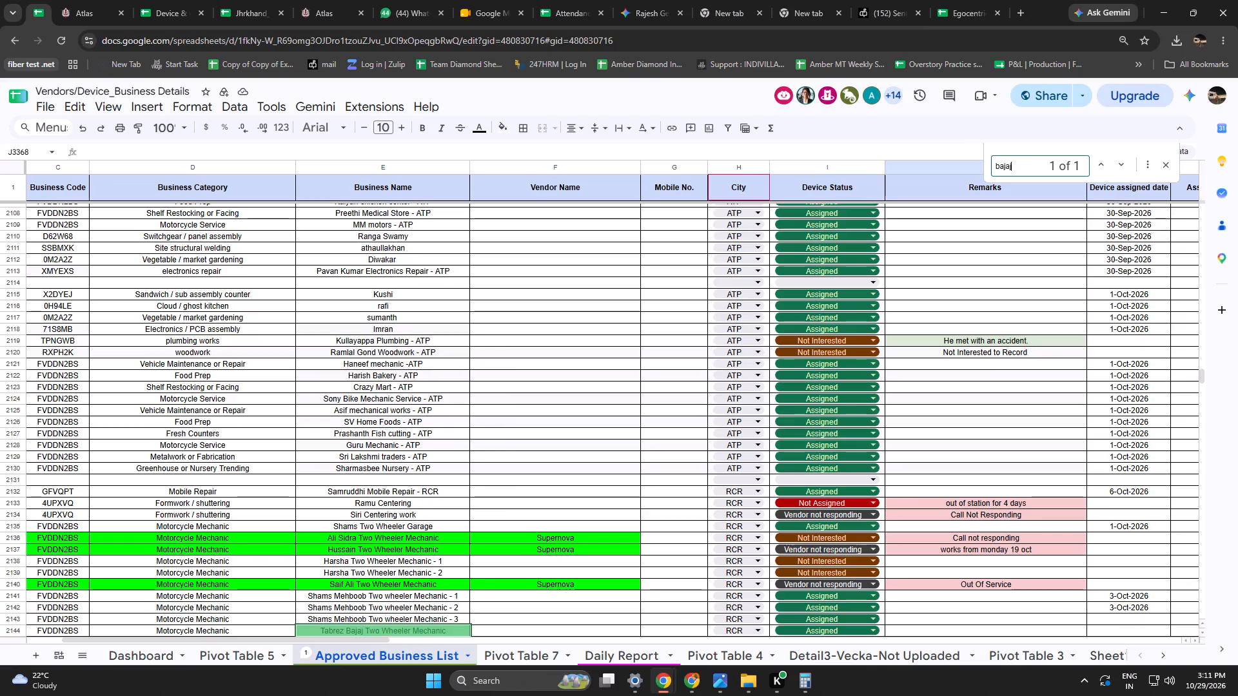
key(BackSpace)
key(BackSpace)
key(BackSpace)
key(BackSpace)
key(BackSpace)
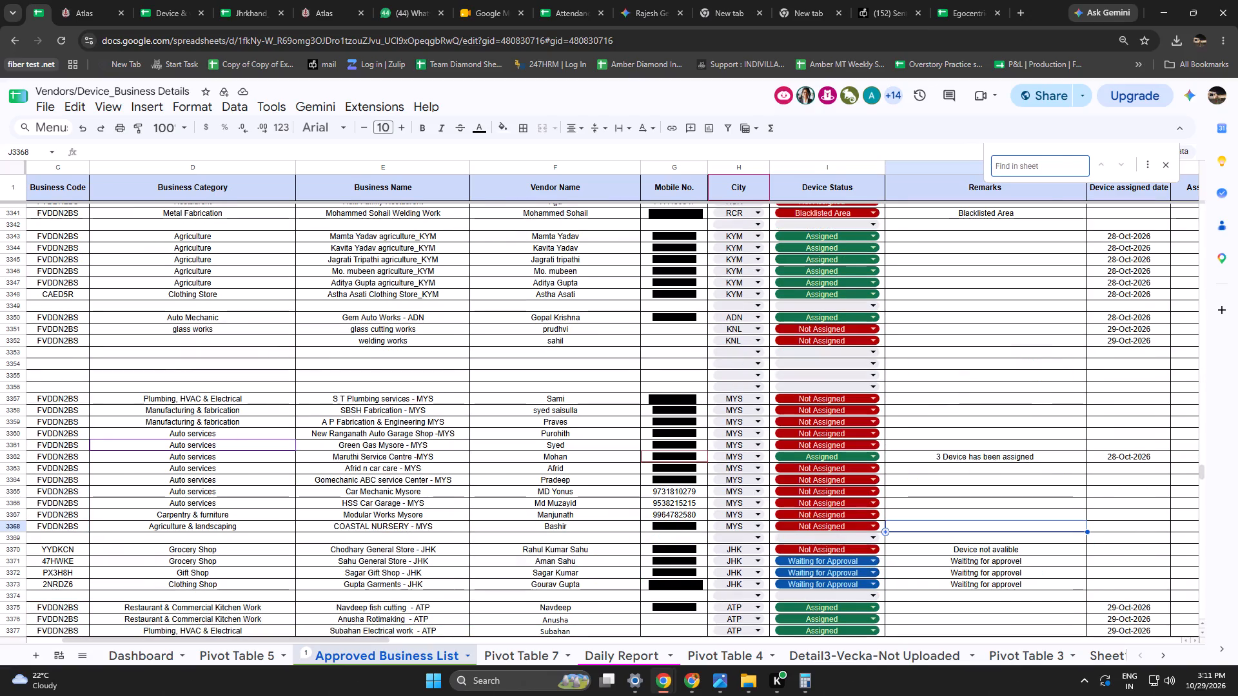
text(balaji)
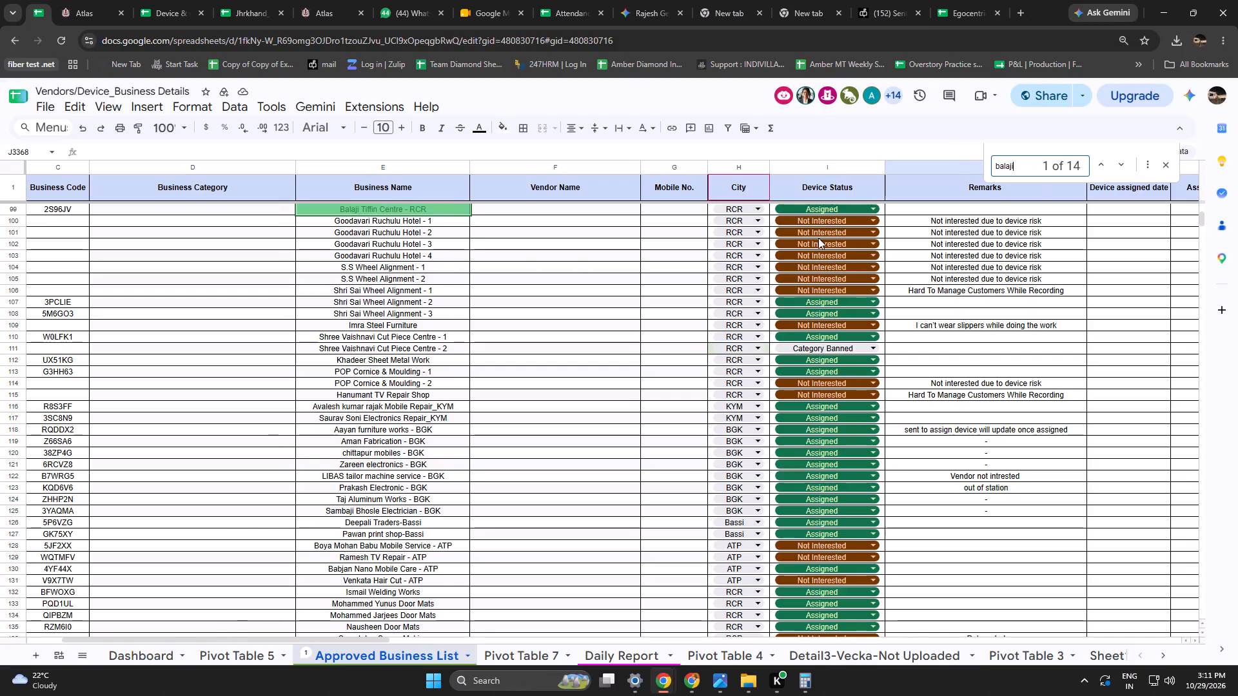
key(space)
text(n)
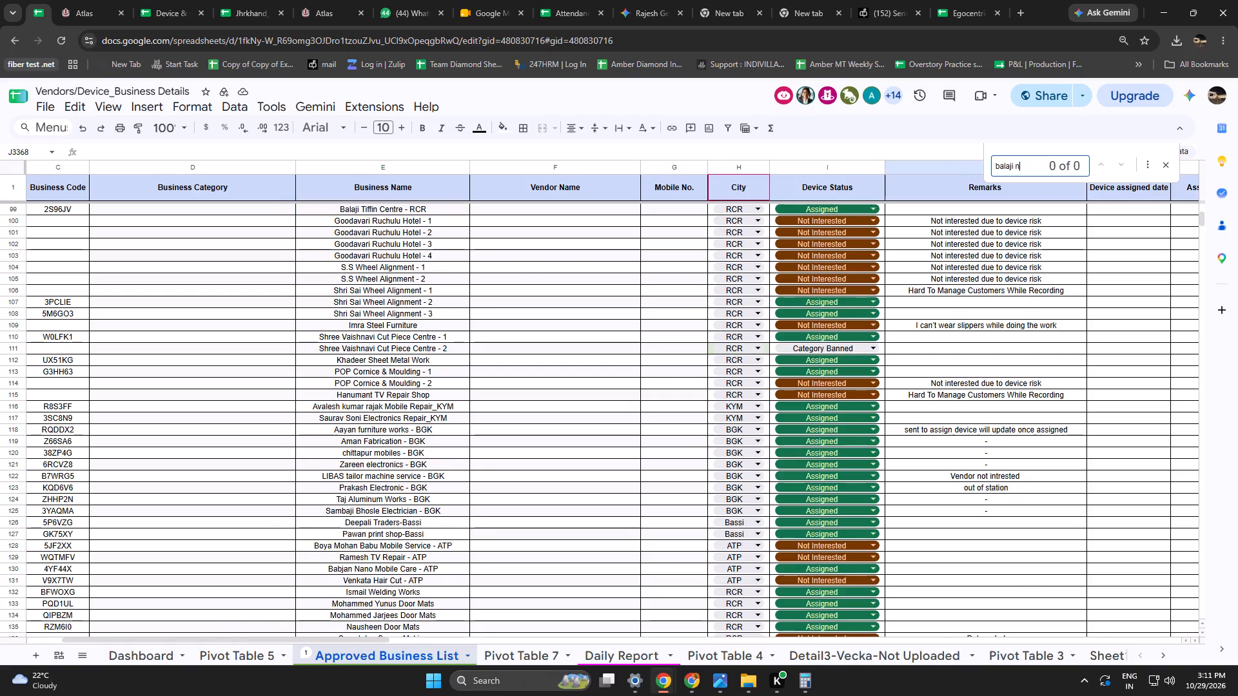
key(BackSpace)
key(BackSpace)
key(BackSpace)
key(BackSpace)
key(BackSpace)
key(BackSpace)
key(BackSpace)
key(BackSpace)
key(BackSpace)
key(BackSpace)
key(BackSpace)
key(BackSpace)
key(BackSpace)
key(BackSpace)
key(BackSpace)
key(BackSpace)
key(BackSpace)
key(BackSpace)
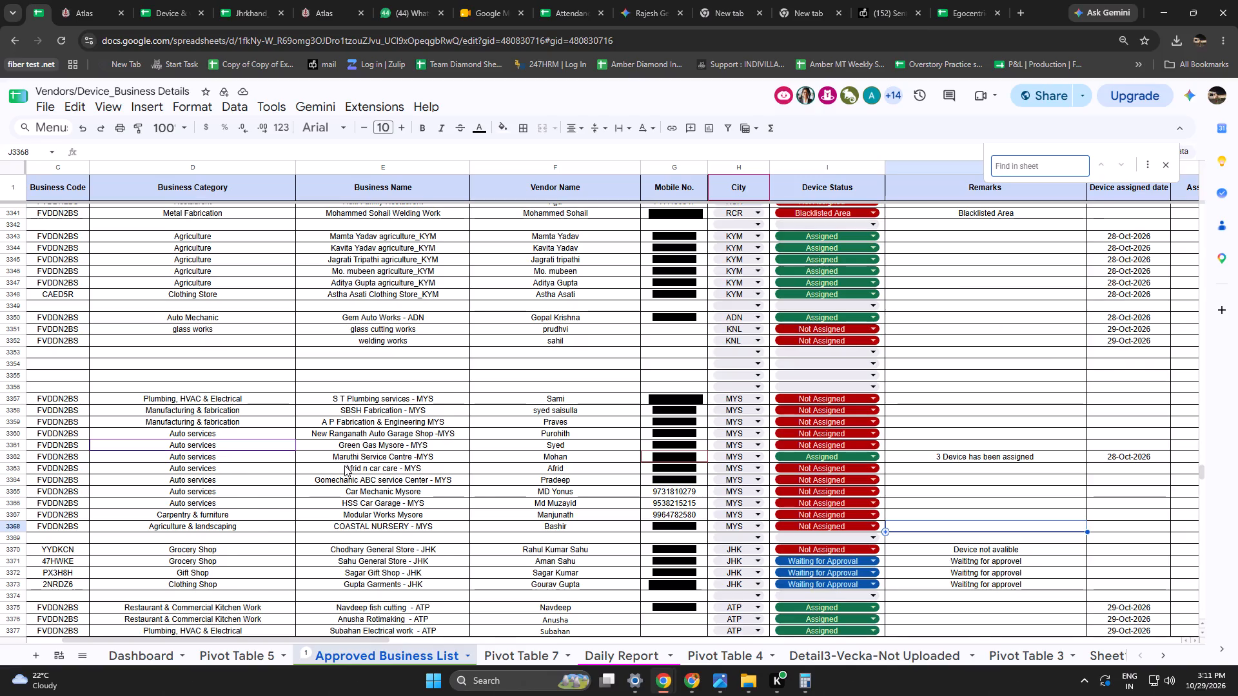
Create a temporary filter view over the whole Approved Business List and filter the City column to JHK only.
click(9, 168)
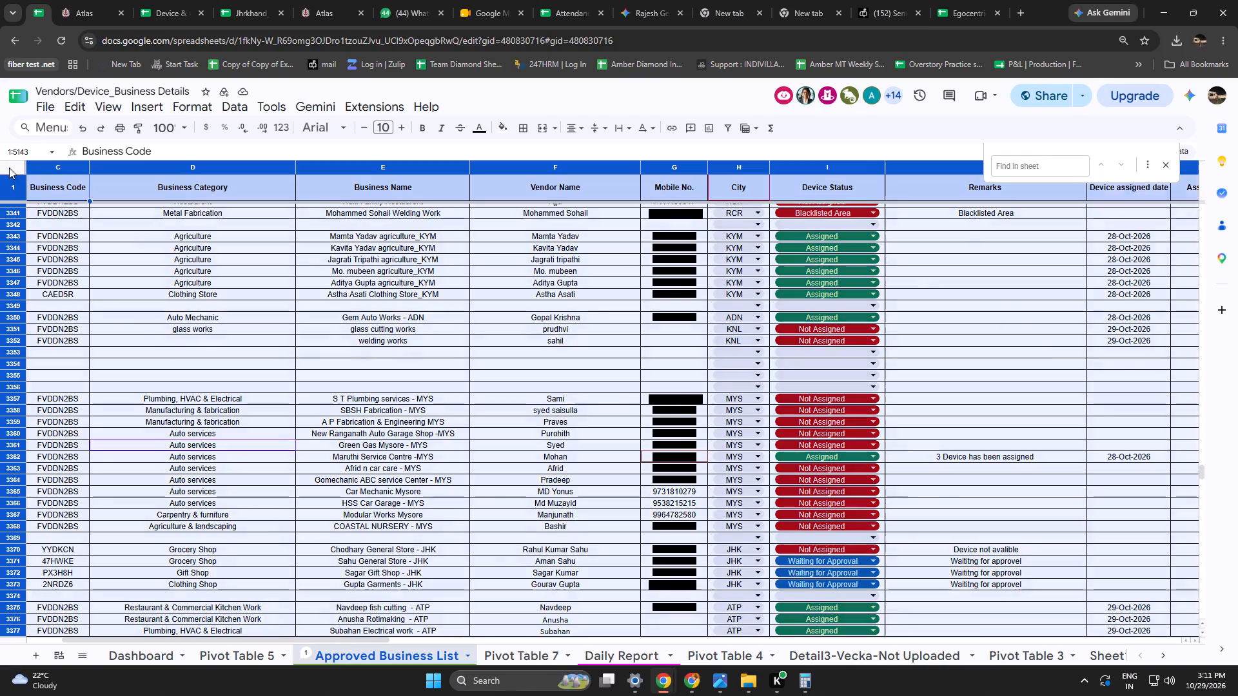
click(751, 130)
click(788, 168)
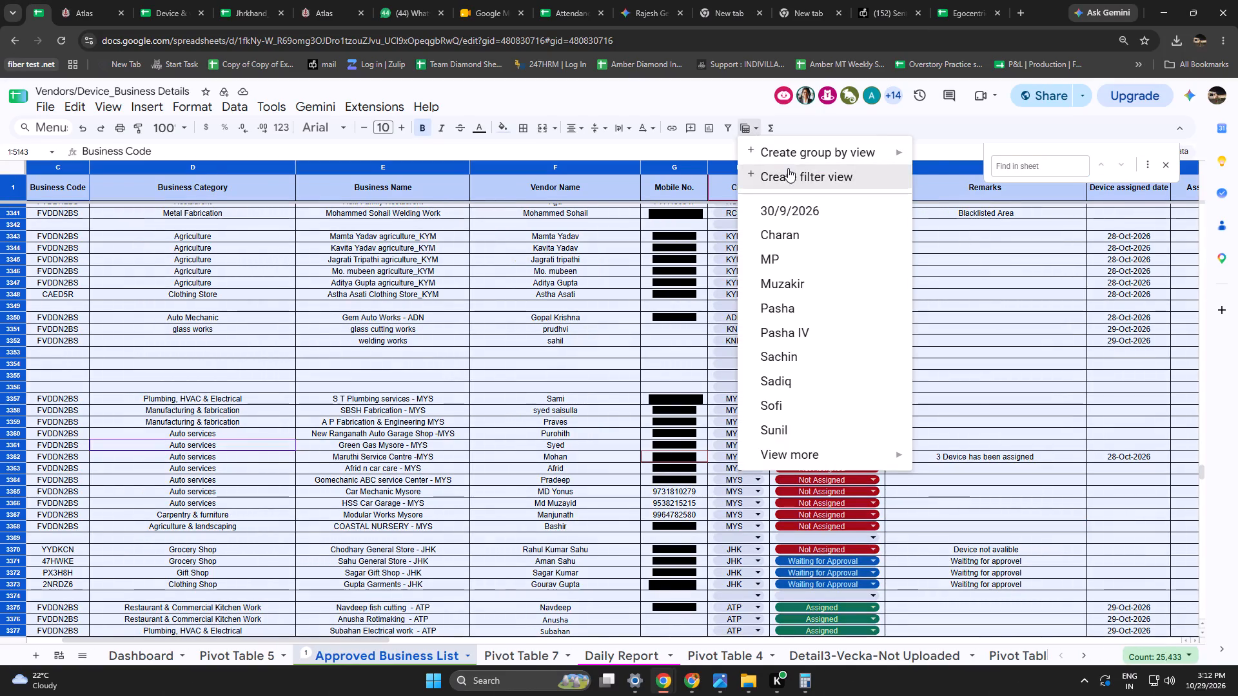
click(762, 206)
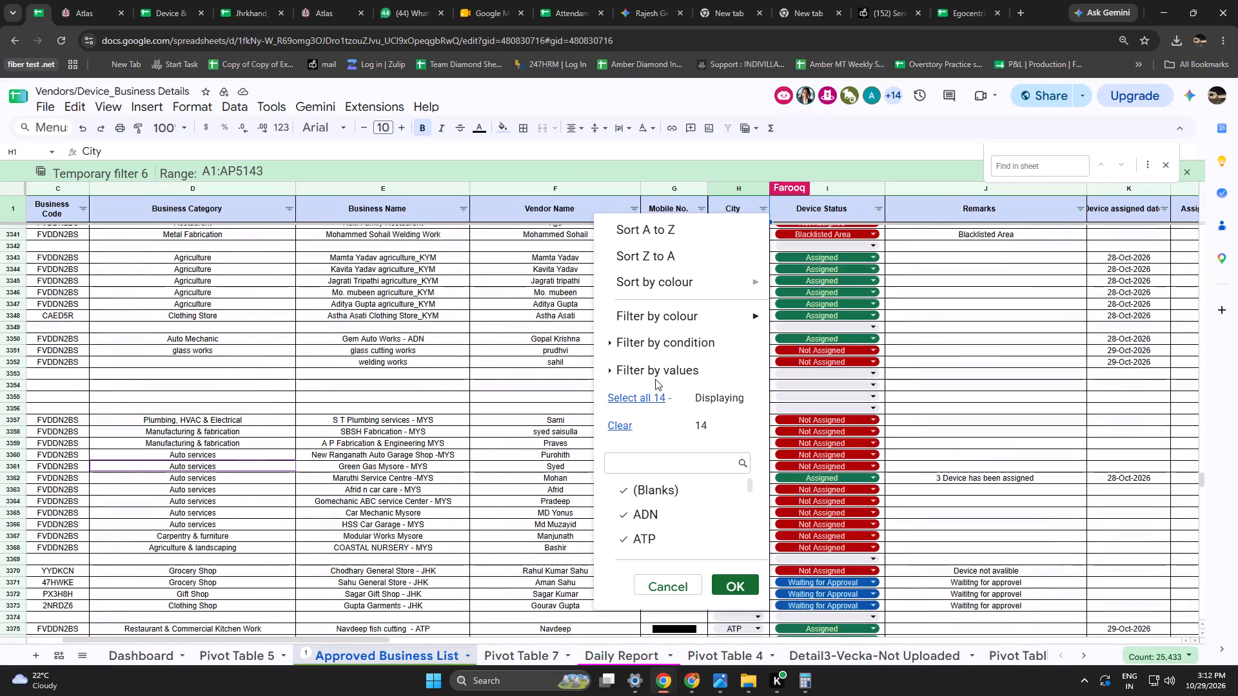
click(614, 427)
click(643, 463)
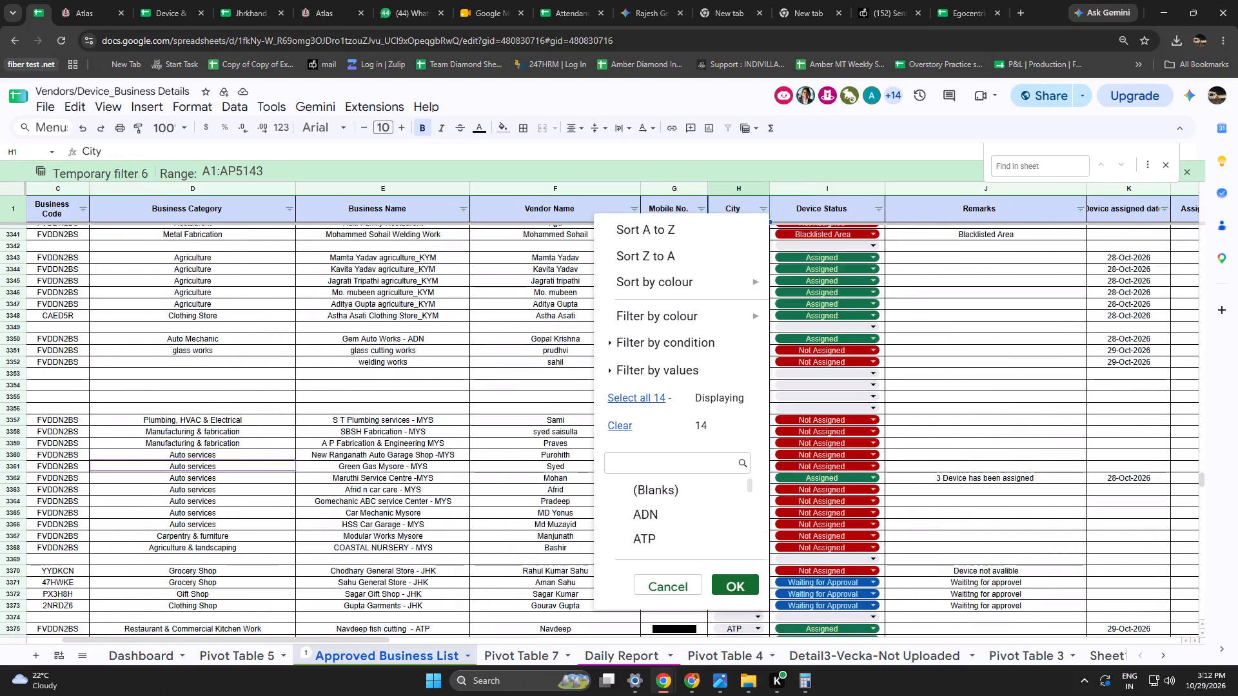
text(jhjk)
key(BackSpace)
key(BackSpace)
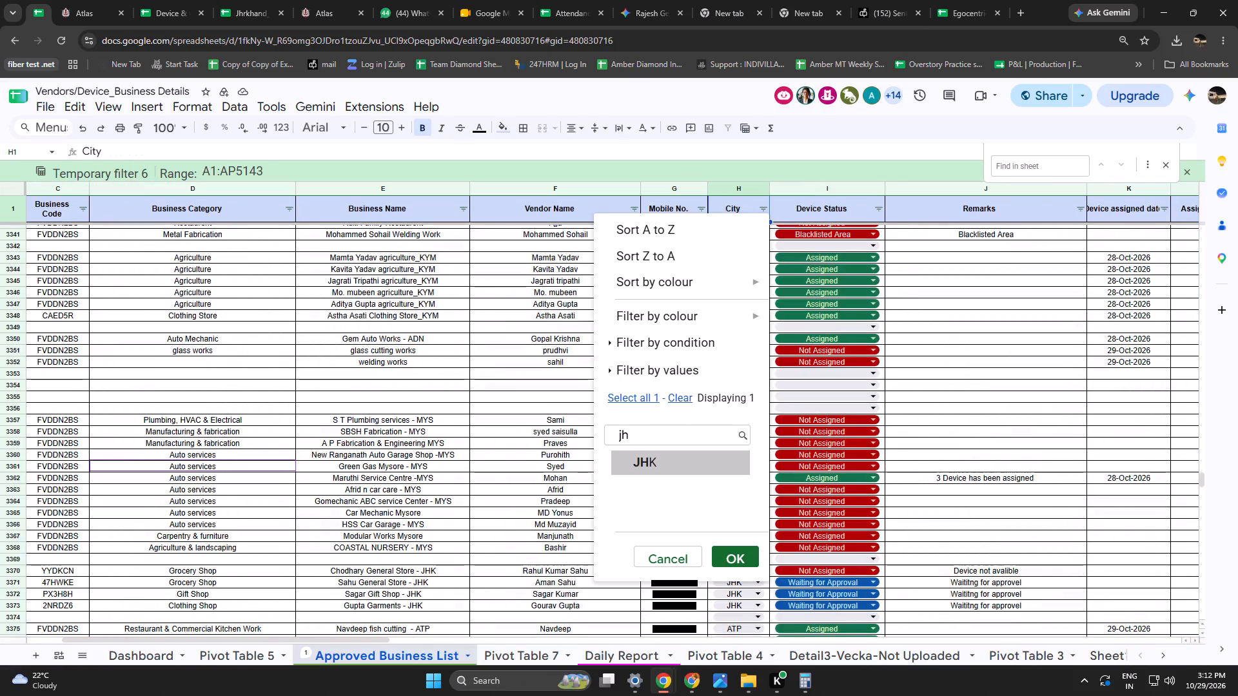
key(Return)
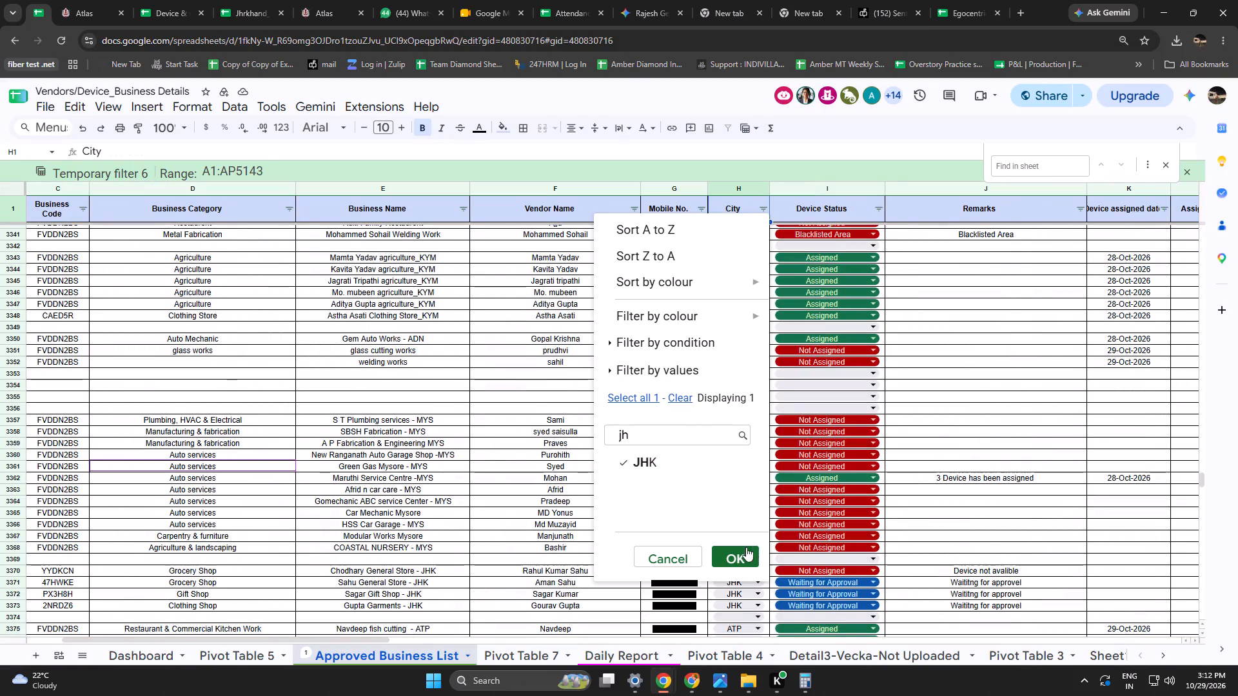
click(746, 547)
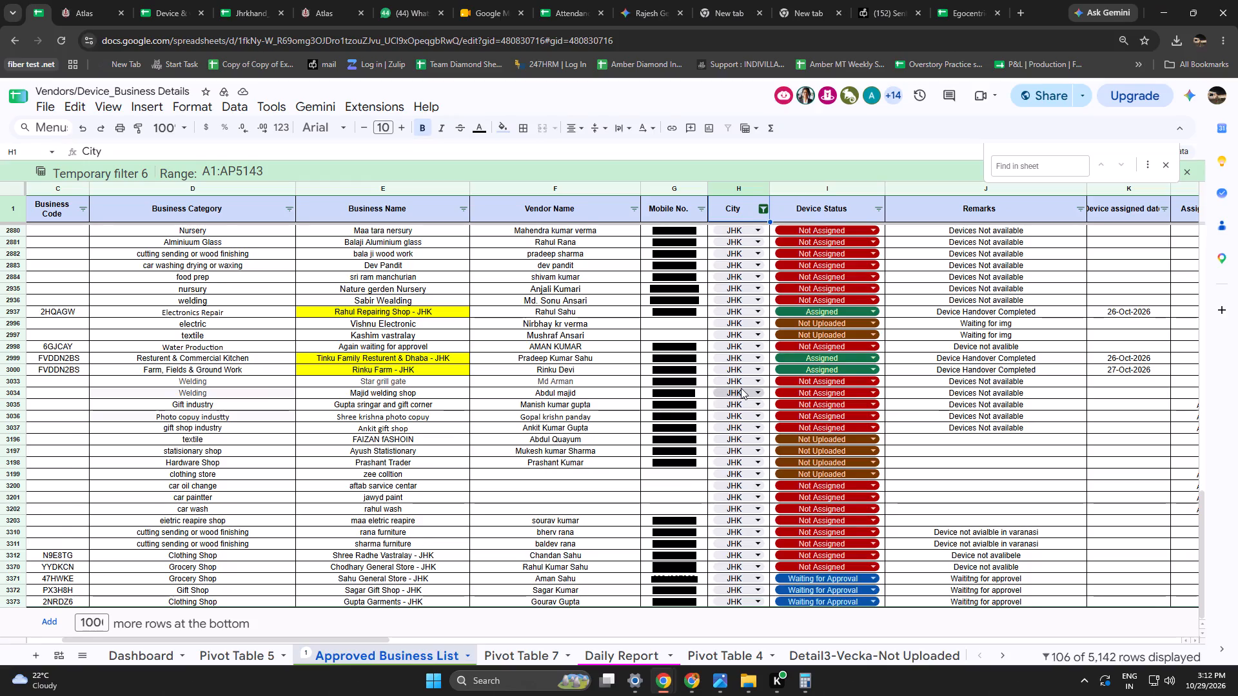
Search the JHK rows for "bala", go through the matches, and check the surrounding entries including their approval date and project.
scroll(661, 523, down, 2)
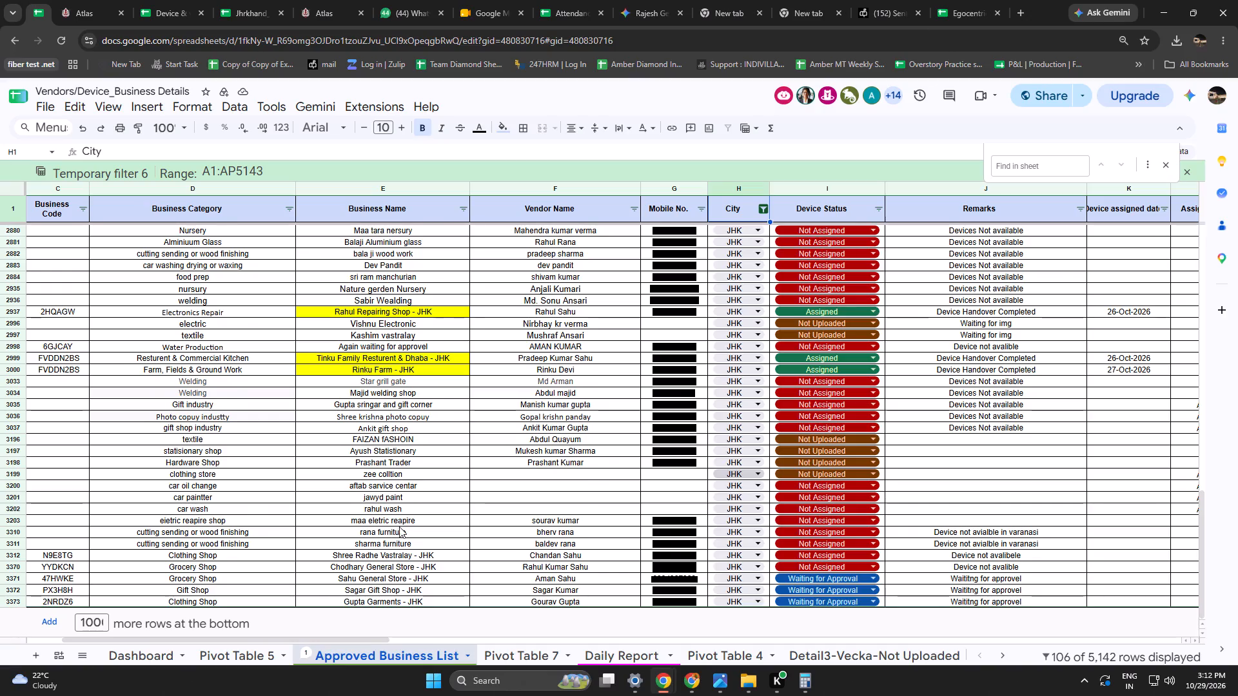
scroll(409, 479, up, 3)
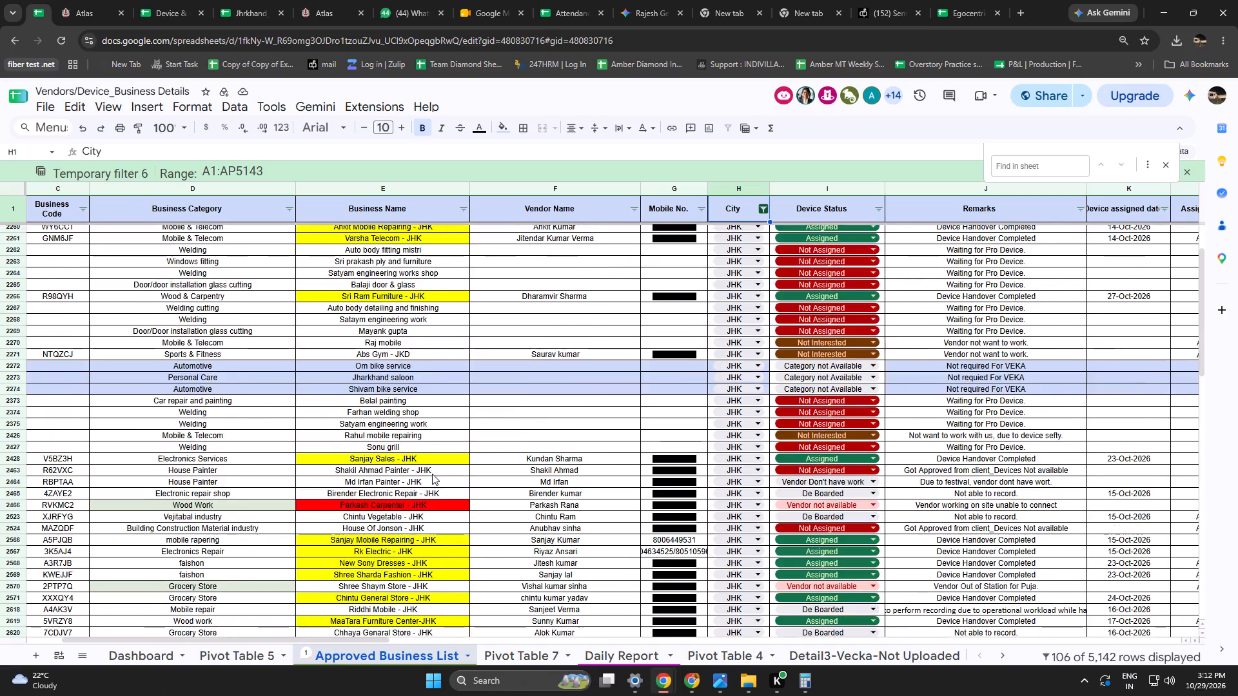
scroll(432, 474, down, 3)
key(ctrl+f)
text(bal)
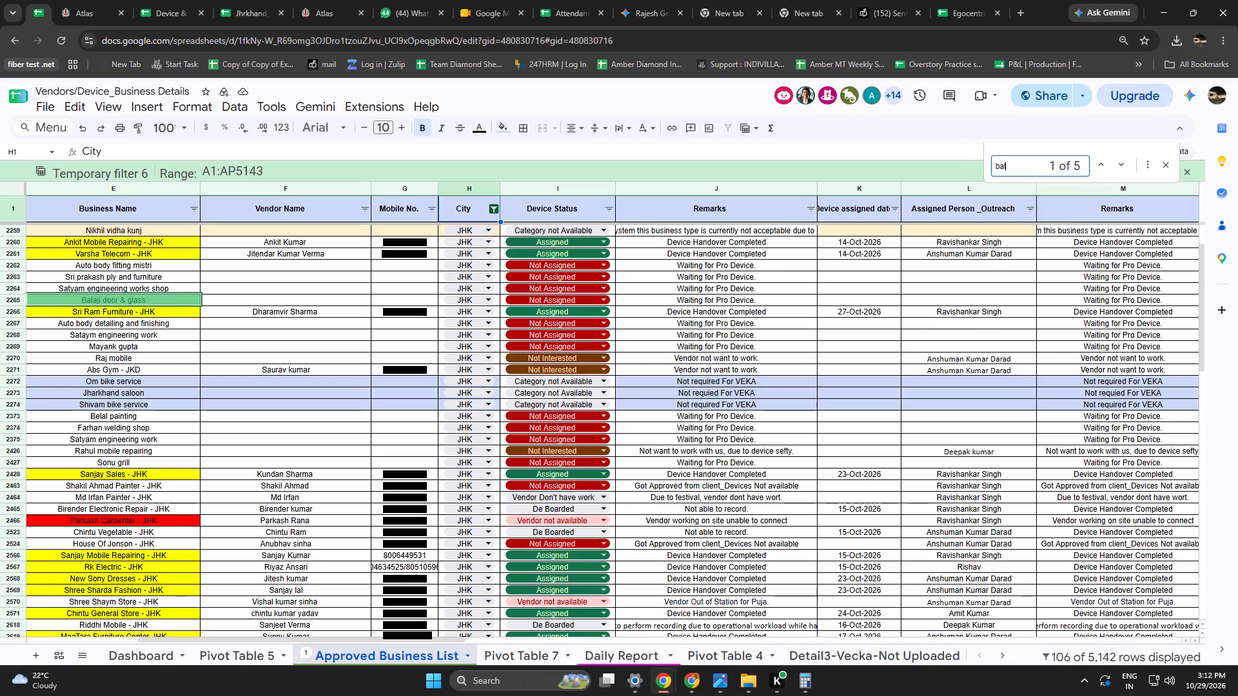
key(a)
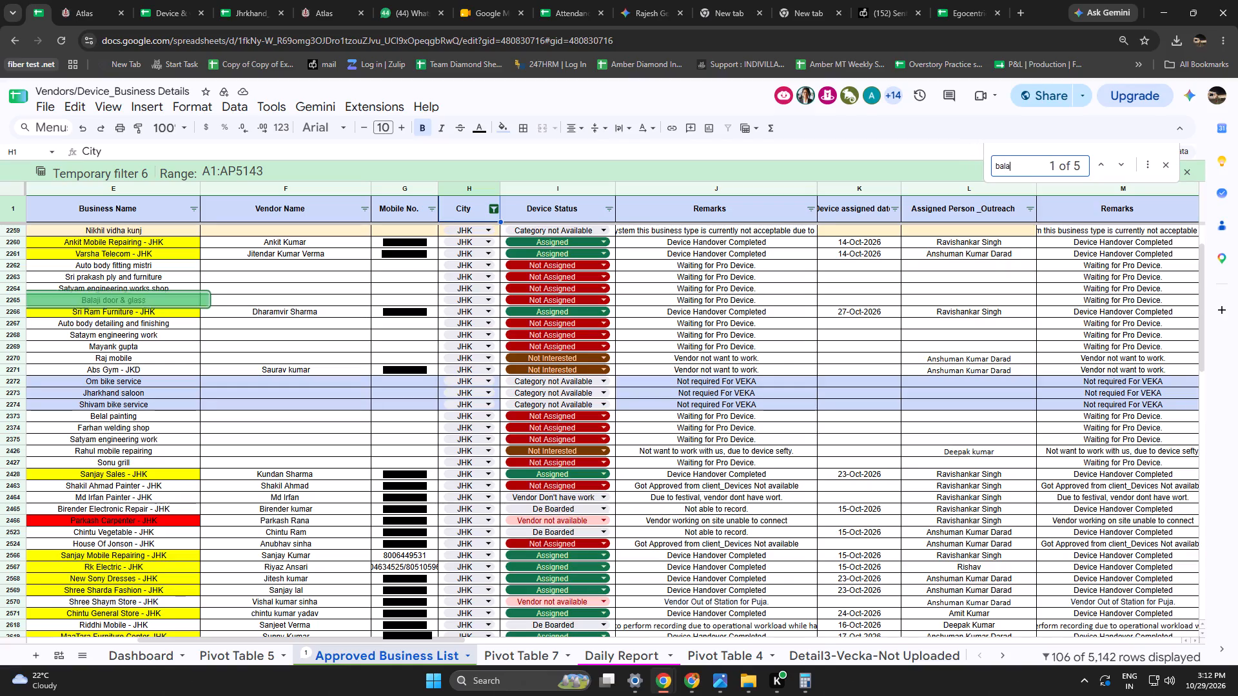
click(1125, 163)
click(1125, 163)
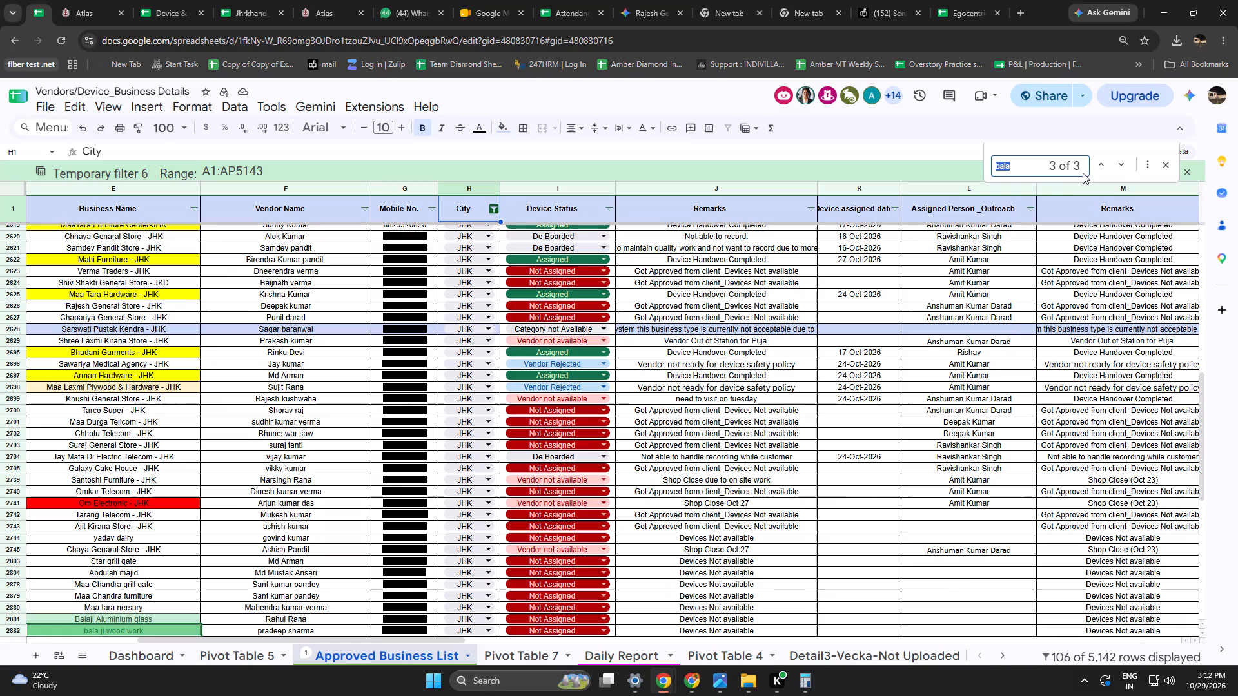
drag(262, 641, 107, 642)
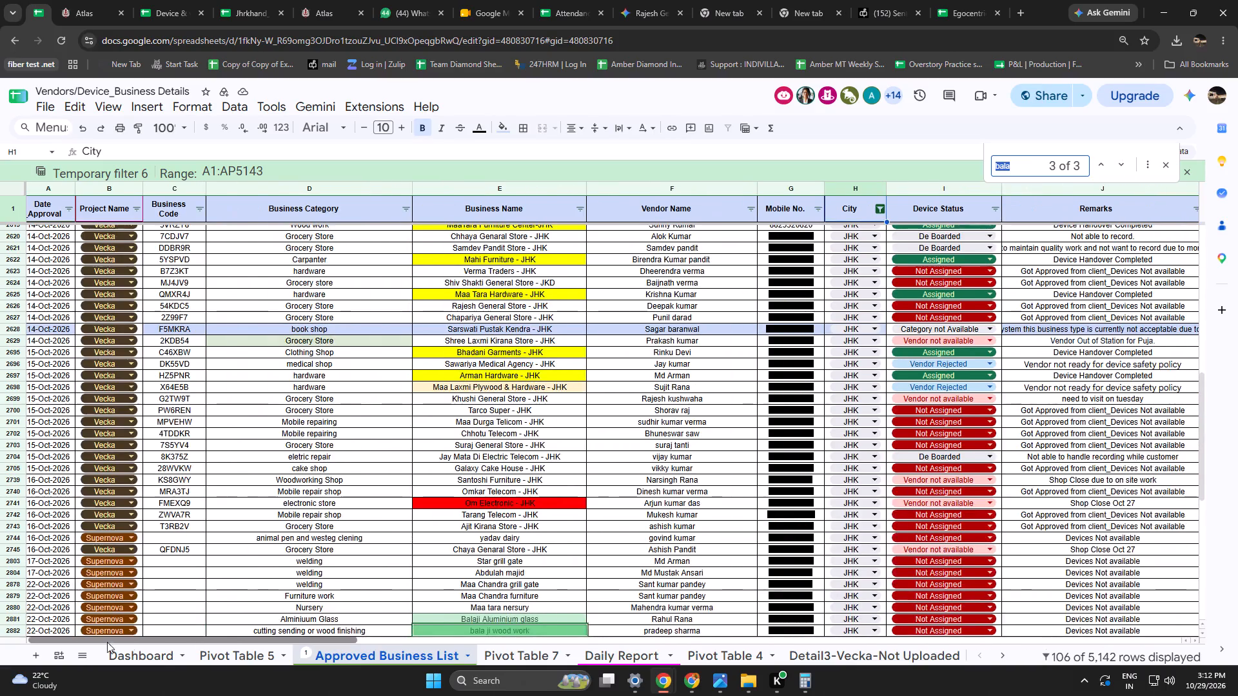
drag(107, 642, 42, 632)
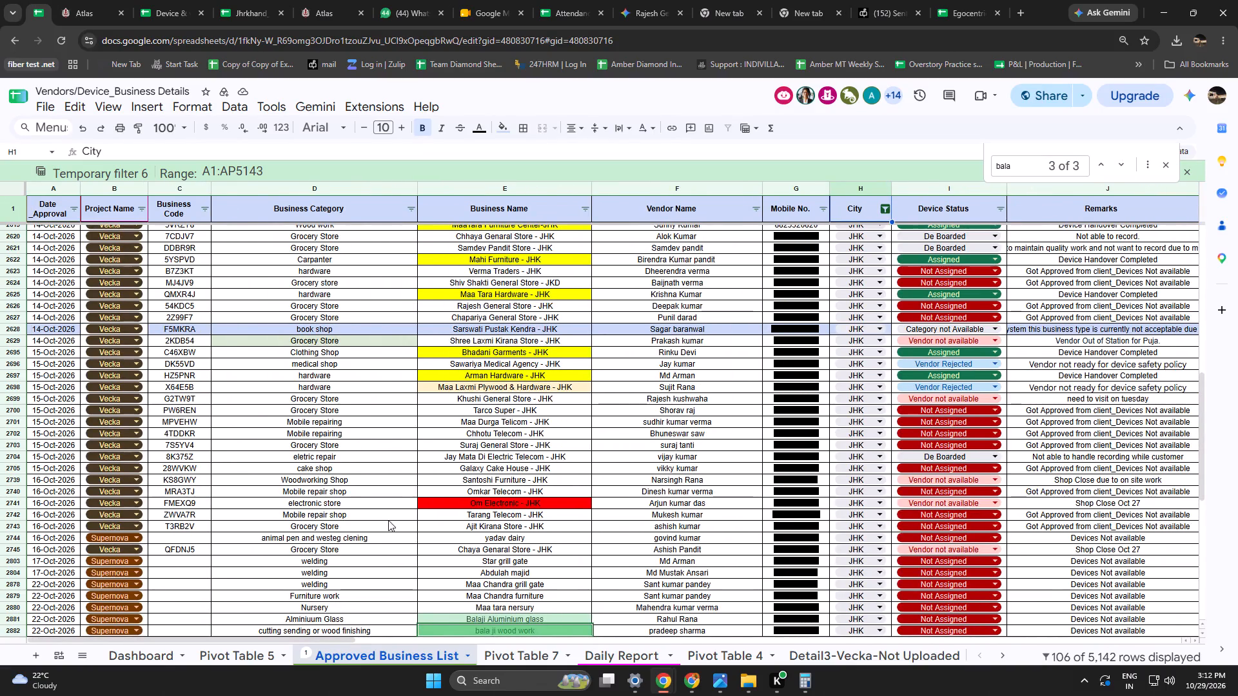
scroll(388, 520, down, 1)
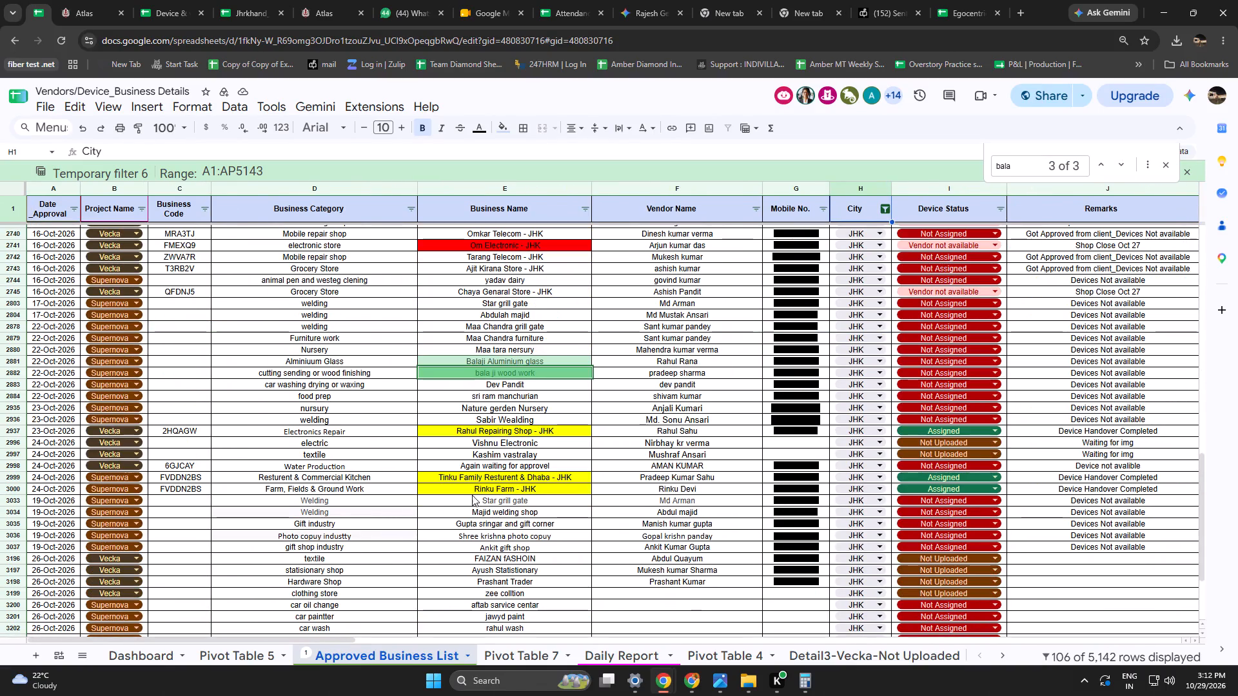
scroll(498, 507, down, 1)
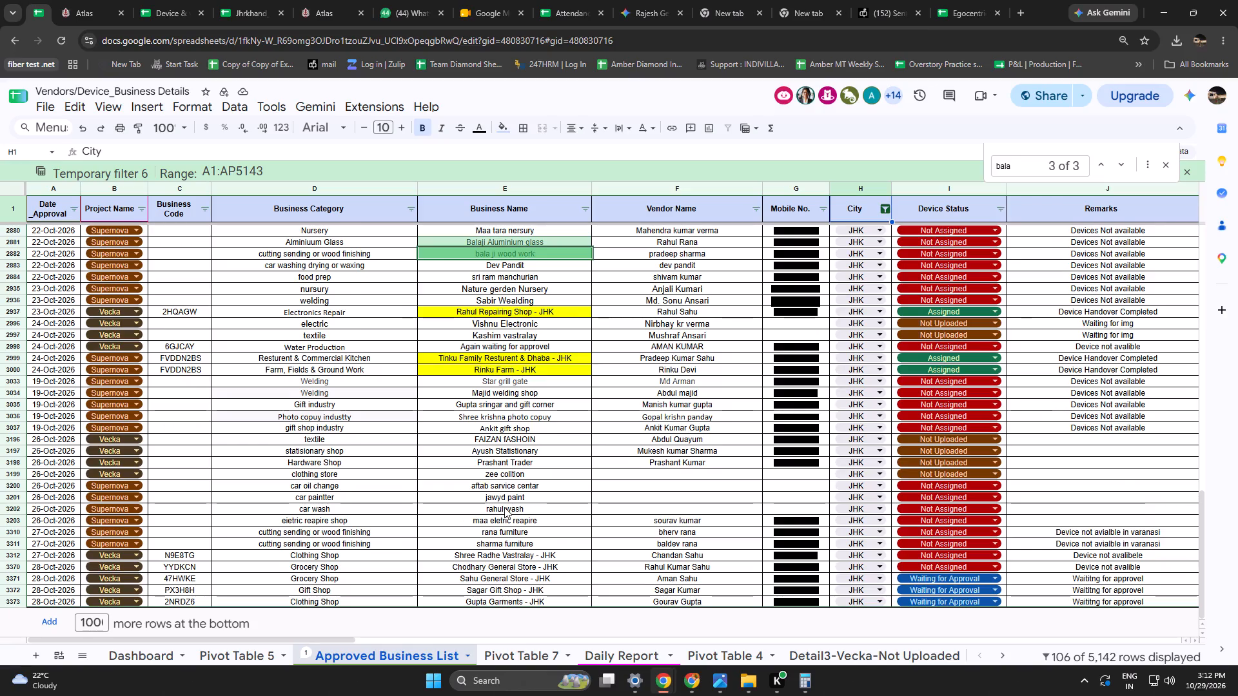
scroll(504, 507, up, 3)
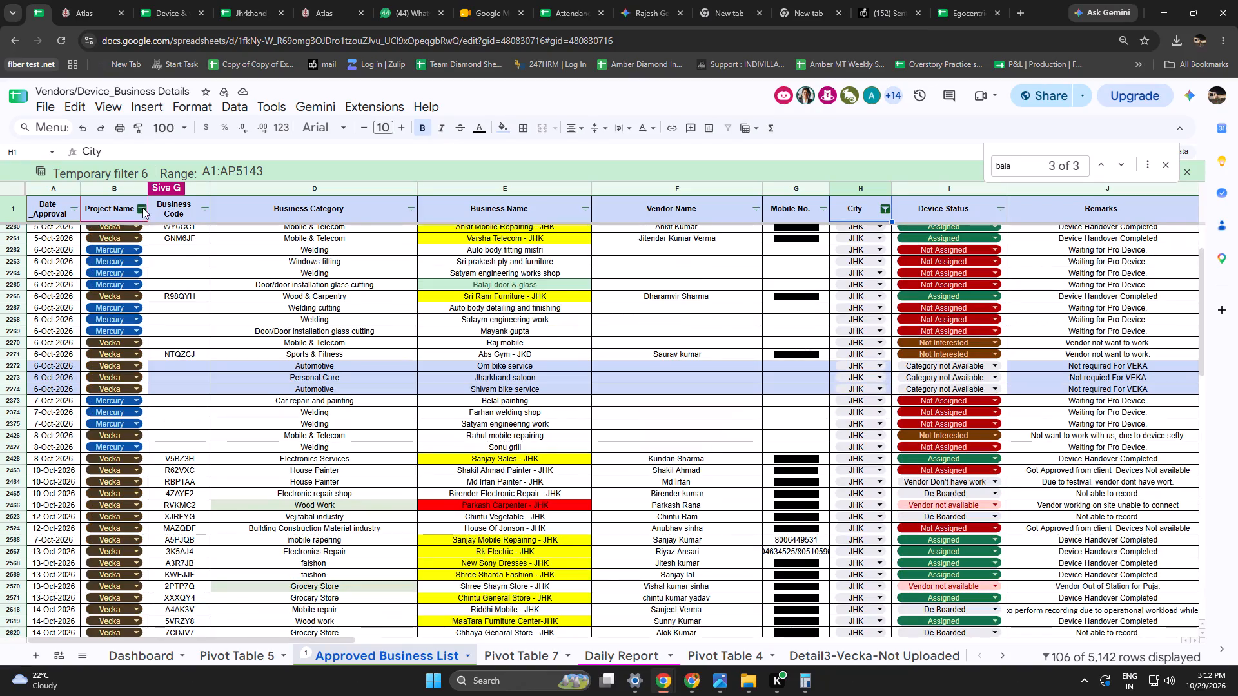
Filter the Project Name column to show only Vecka businesses.
click(142, 208)
click(198, 465)
click(202, 486)
click(291, 562)
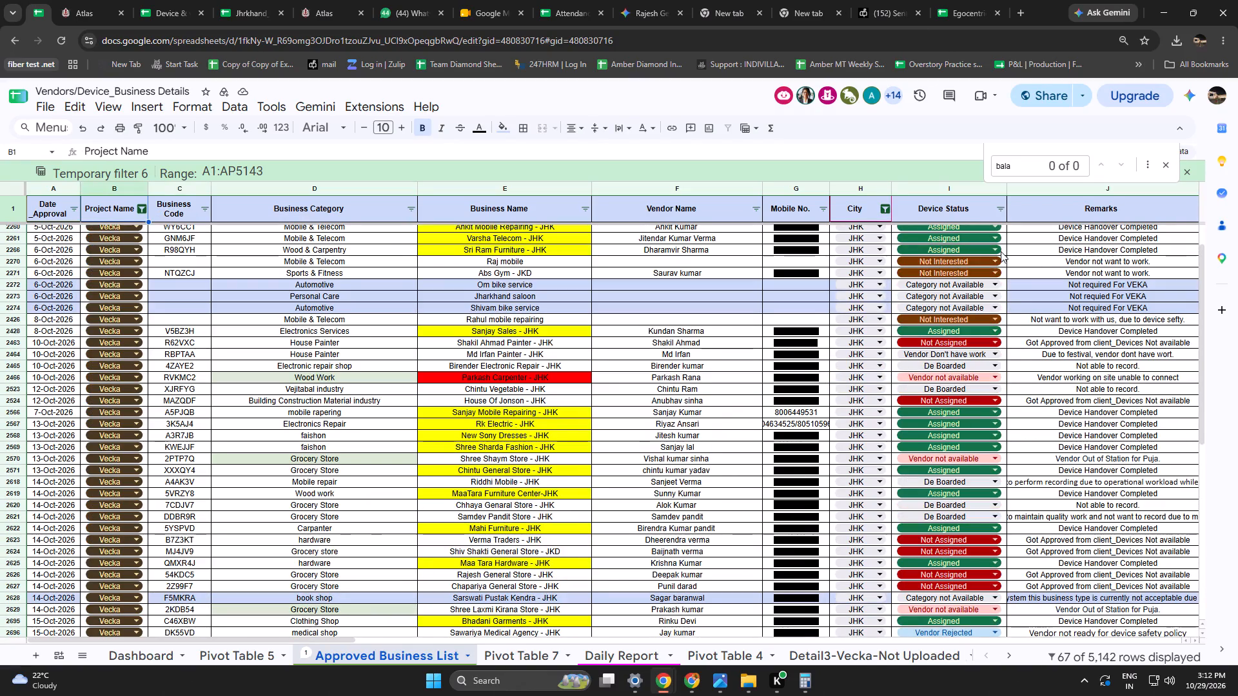
Filter the Device Status column to show only Not Assigned.
click(1005, 212)
click(848, 427)
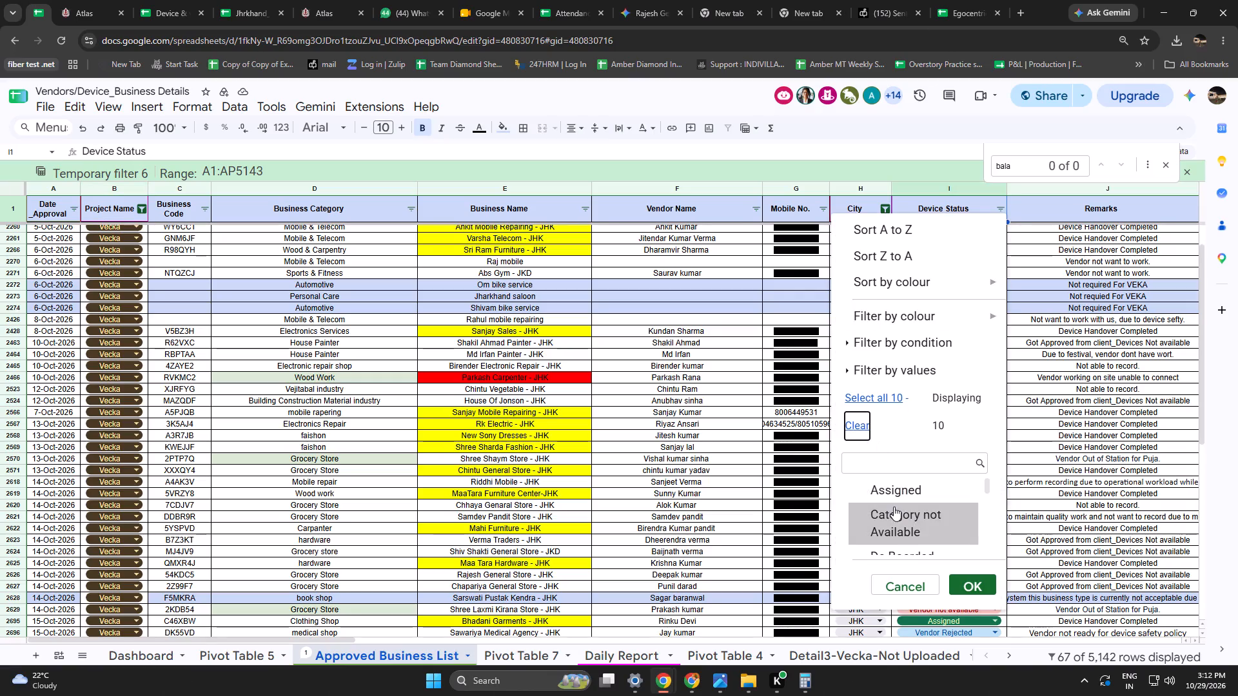
click(892, 466)
text(no)
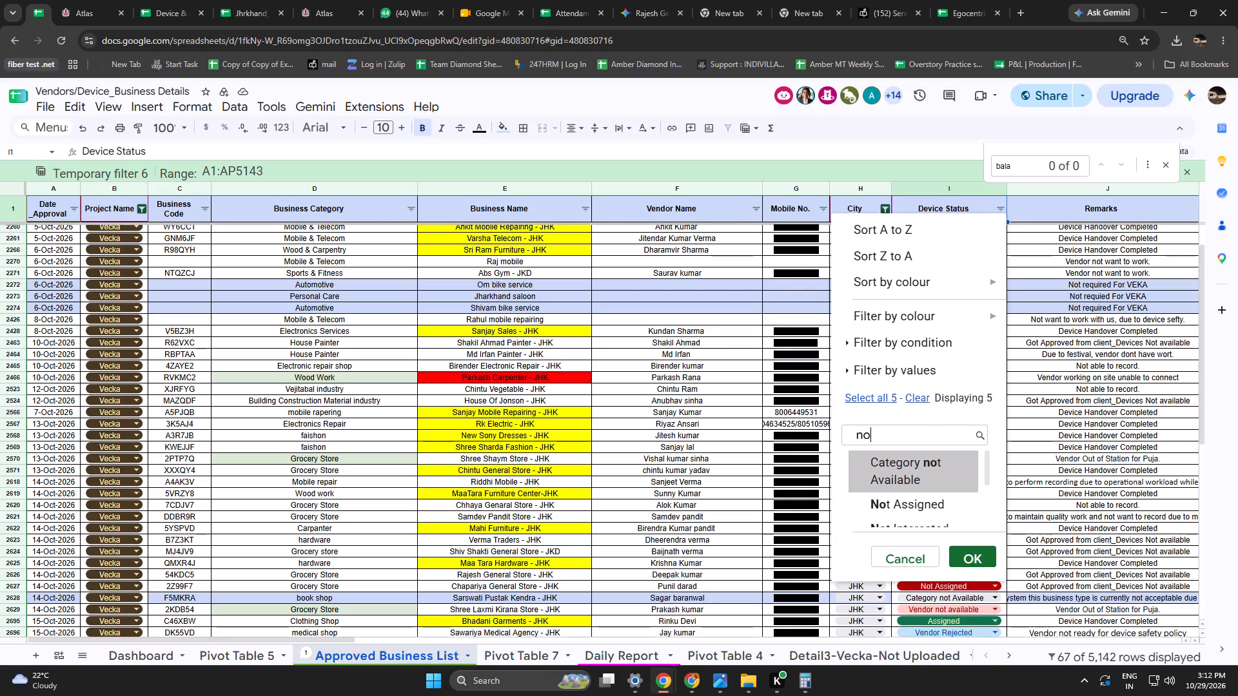
key(Down)
key(Return)
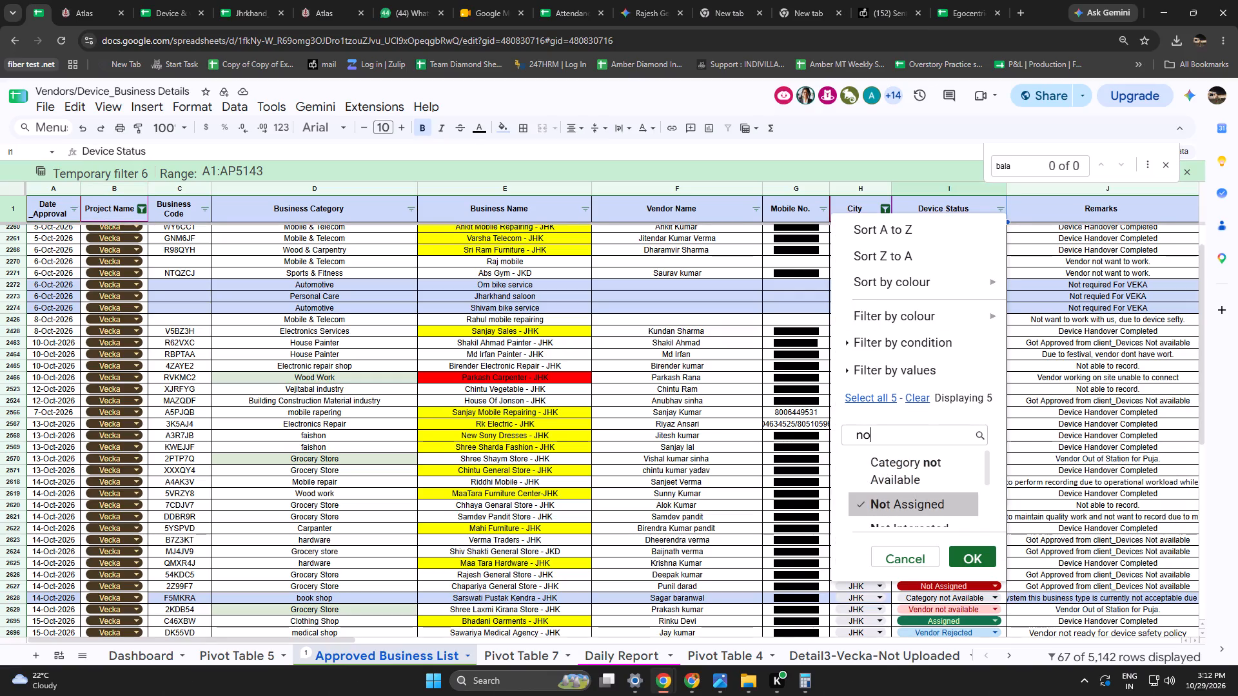
click(979, 552)
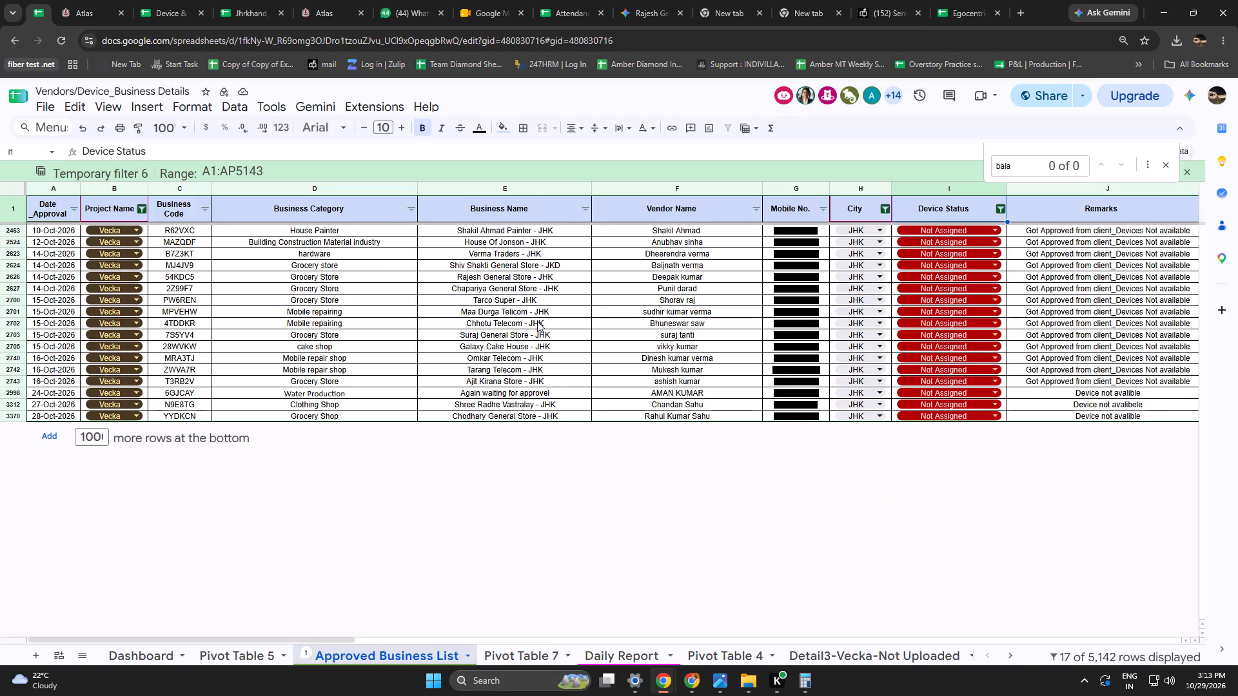
Check the Chodhary General Store and Shree Radhe Vastralay entries in the filtered list, and close the sheet search.
click(469, 415)
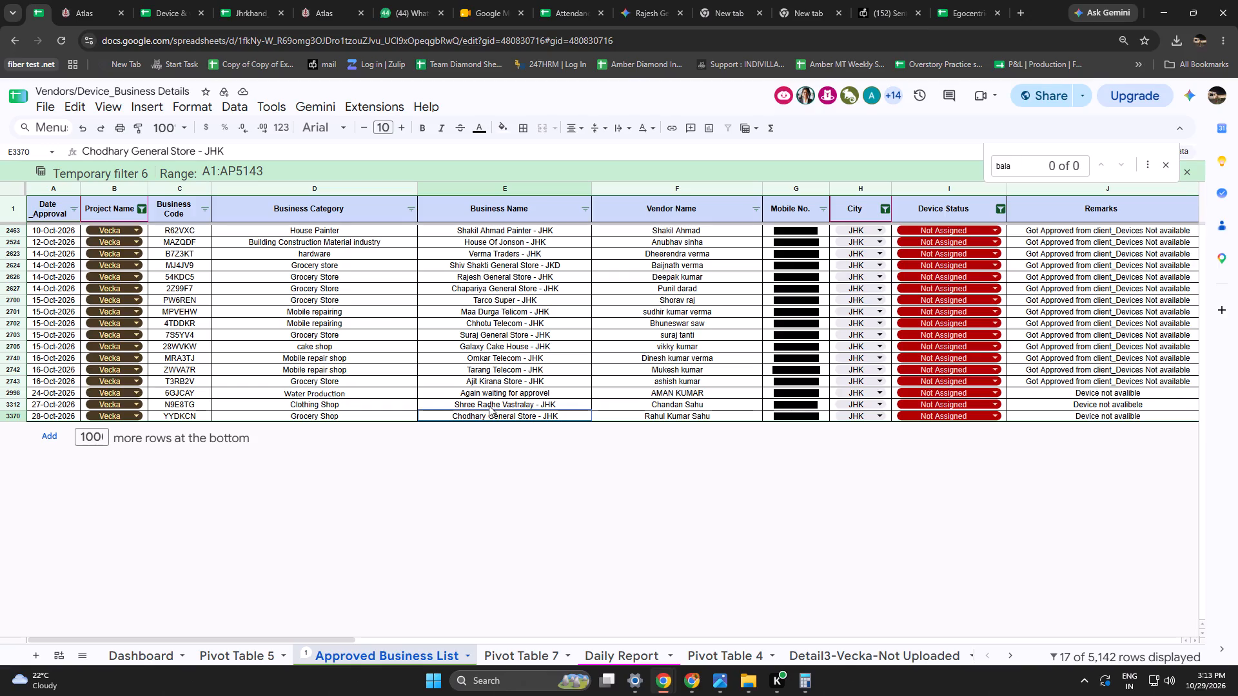
click(489, 405)
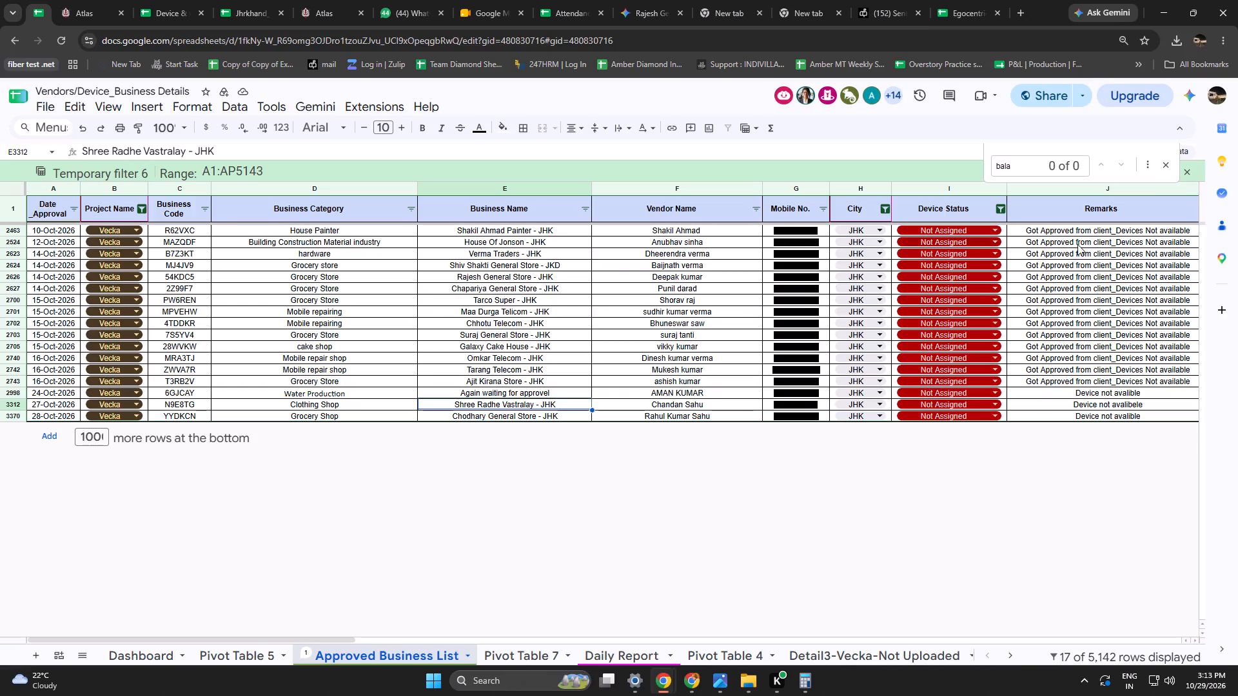
click(1165, 168)
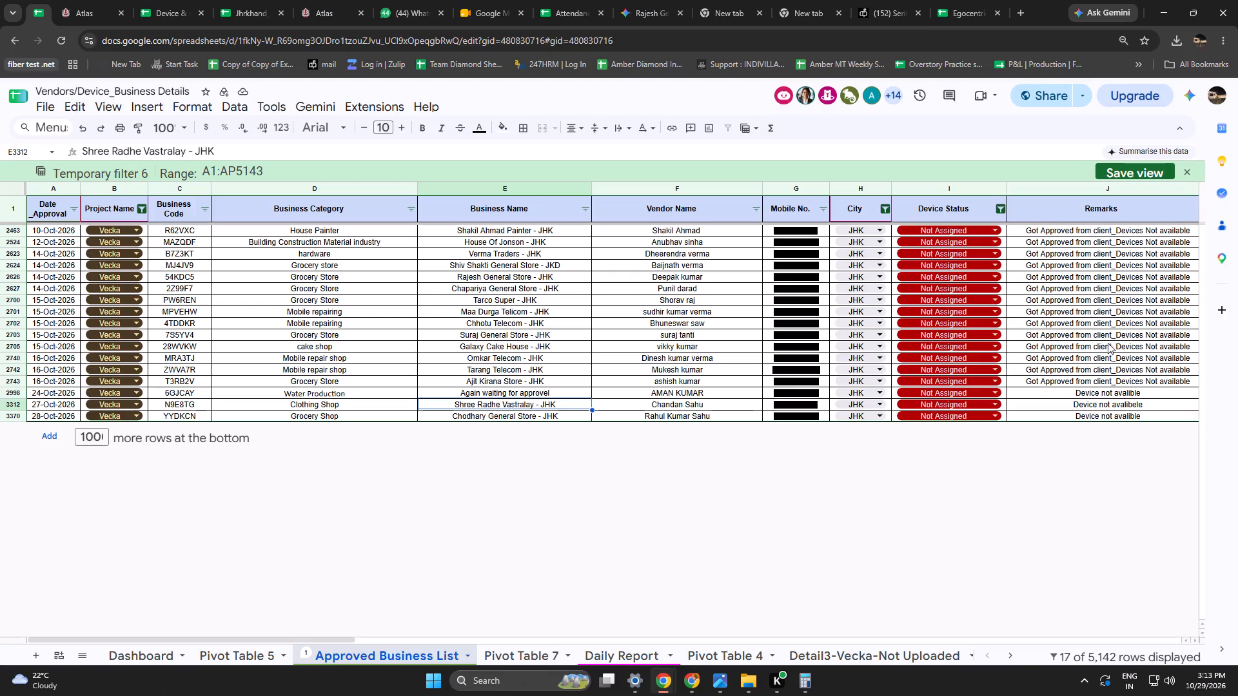
Fill the remark "Got Approved from client_Devices Not available" down the Remarks column through the last three listed rows.
drag(1082, 376, 1078, 414)
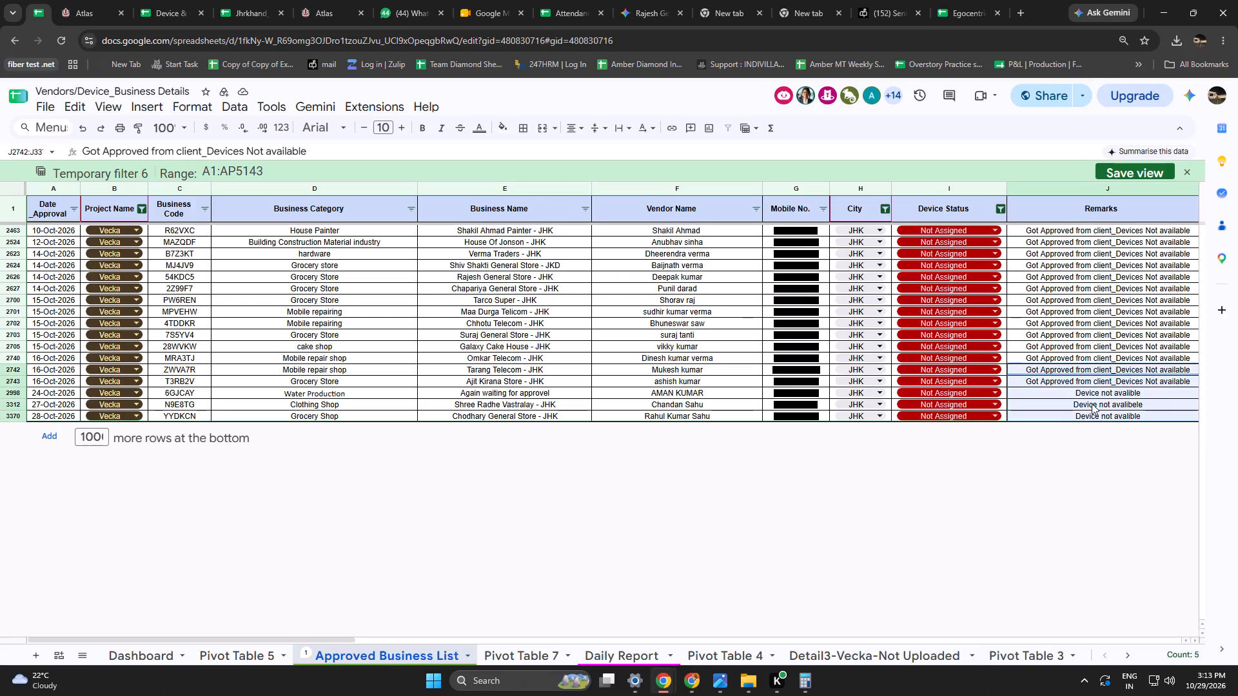
key(ctrl+d)
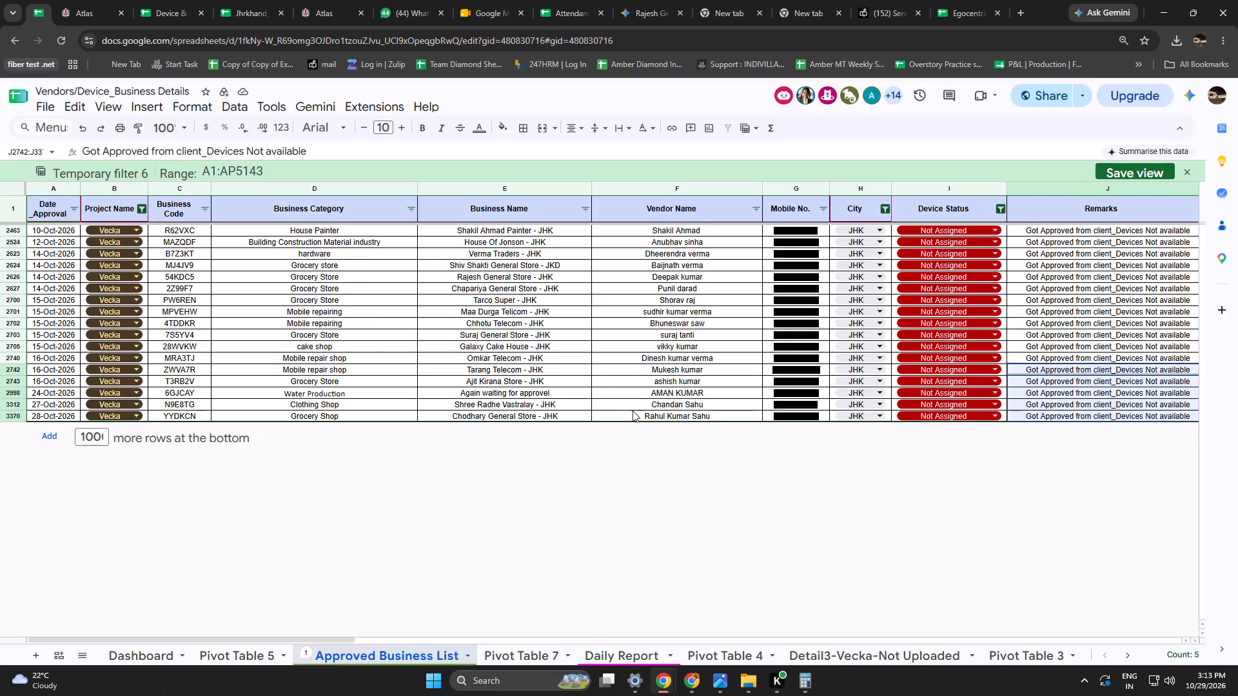
Replace the placeholder business name in the 24-Oct-2026 Water Production row with "Balaji Neer - JHK", without the copied source formatting.
click(580, 390)
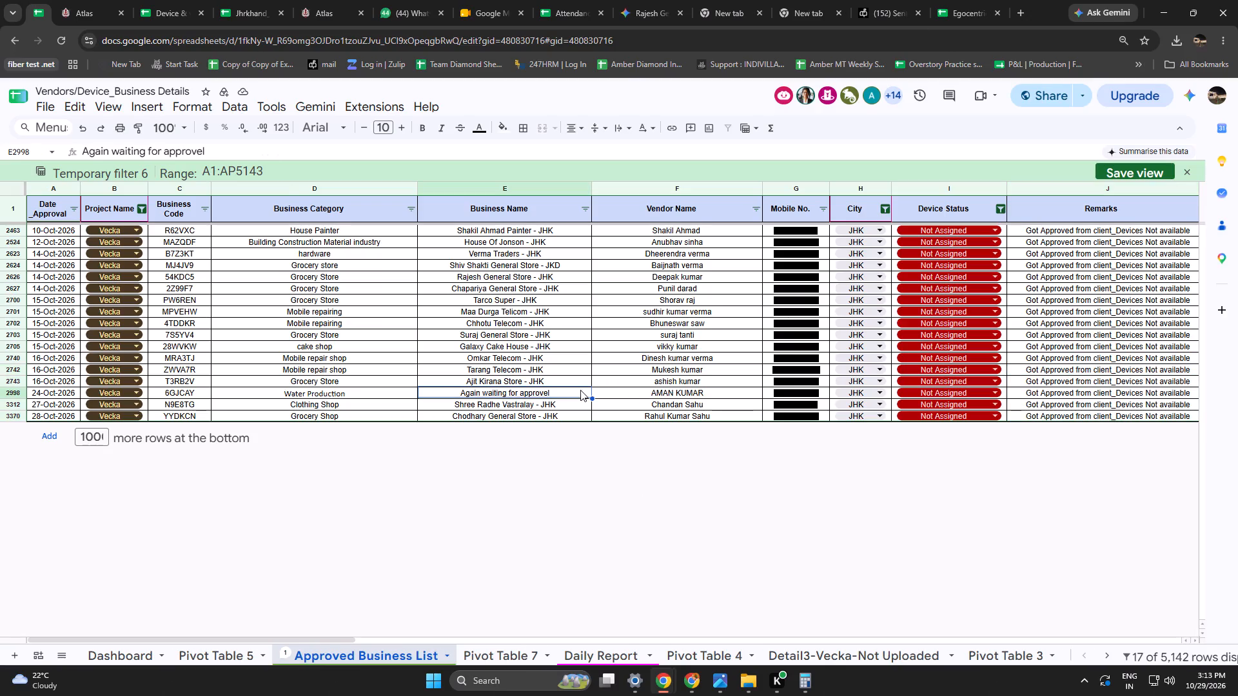
key(BackSpace)
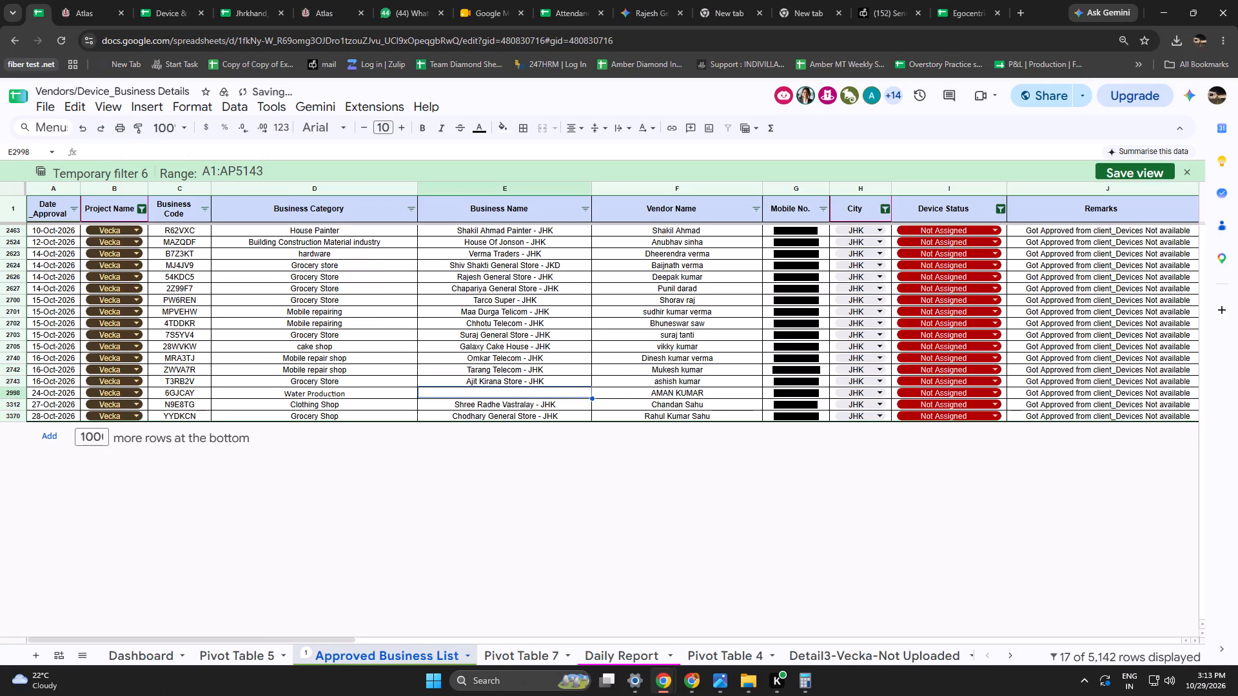
key(super+v)
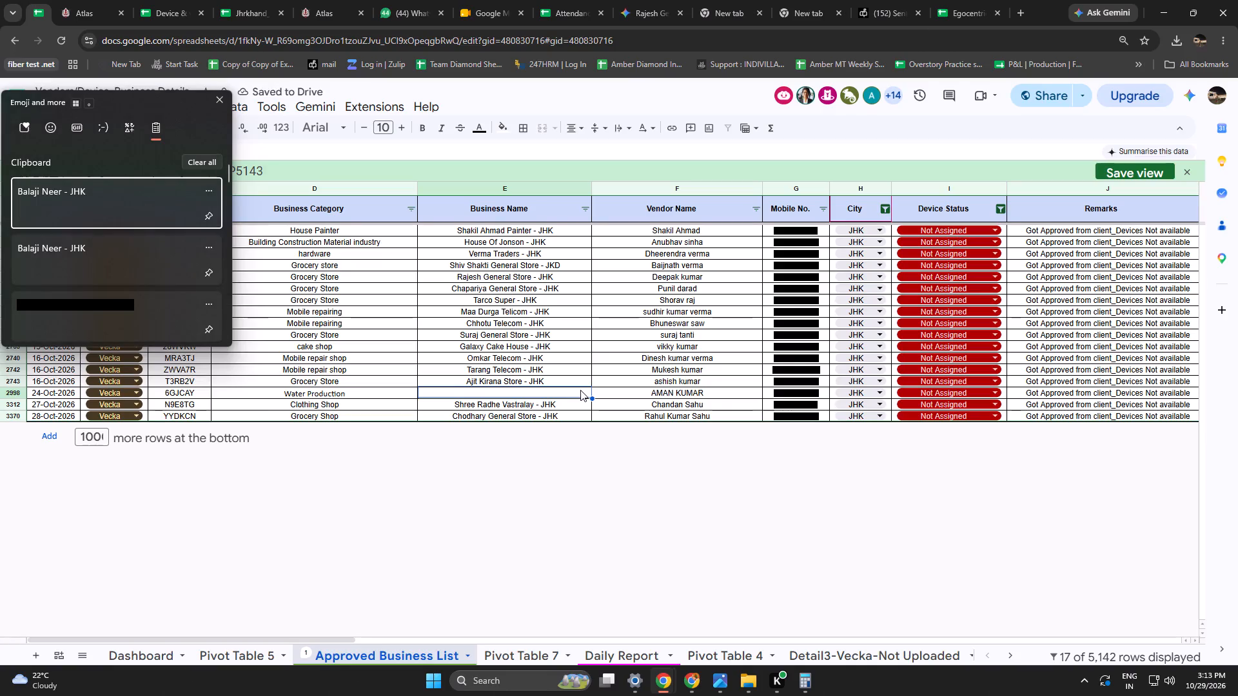
key(Return)
key(ctrl+v)
key(Return)
key(ctrl+v)
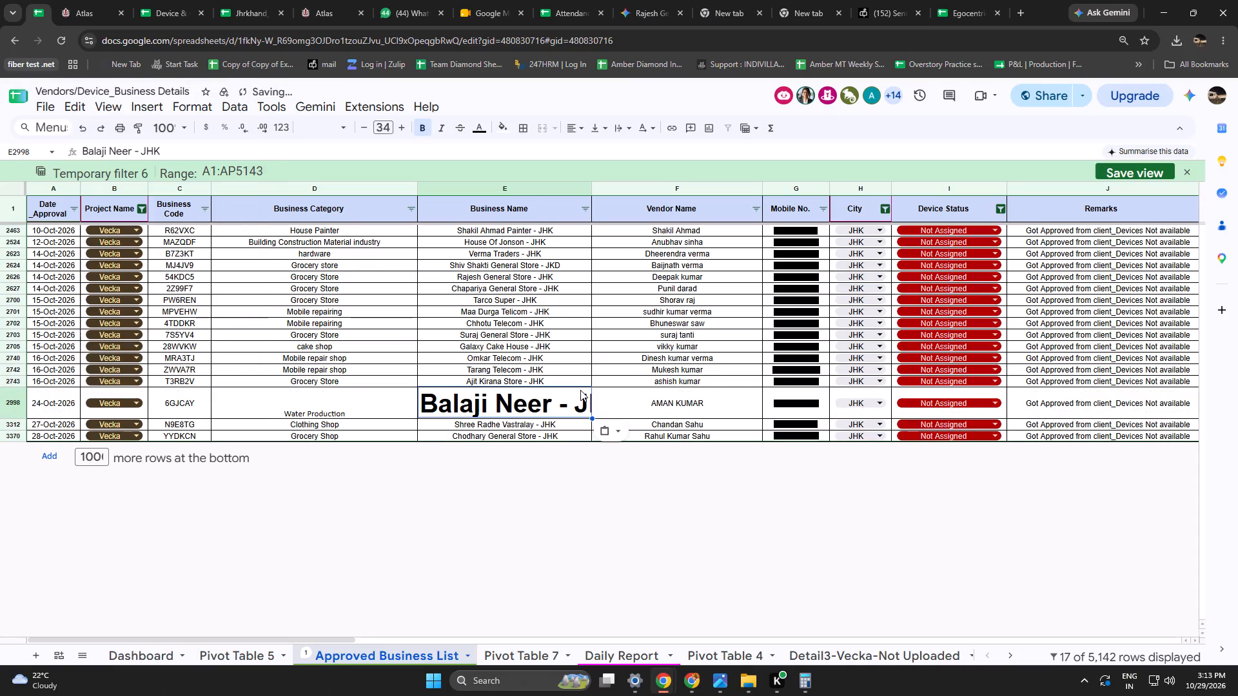
key(ctrl+z)
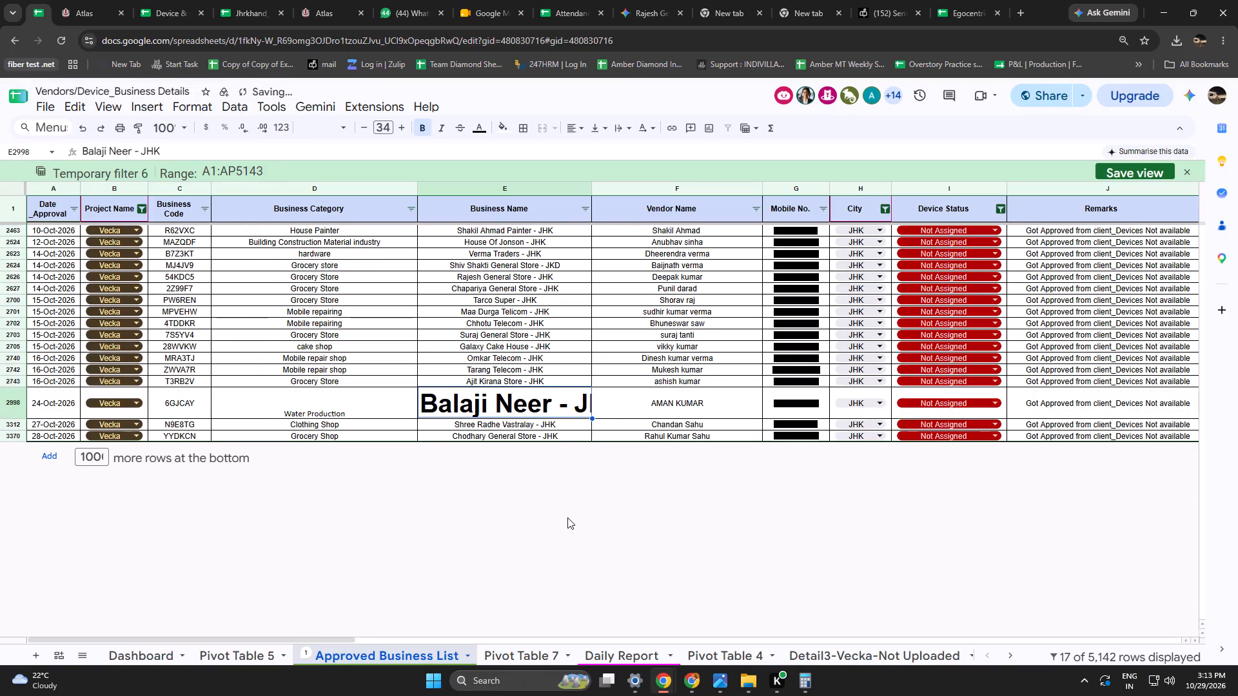
click(567, 517)
key(ctrl+z)
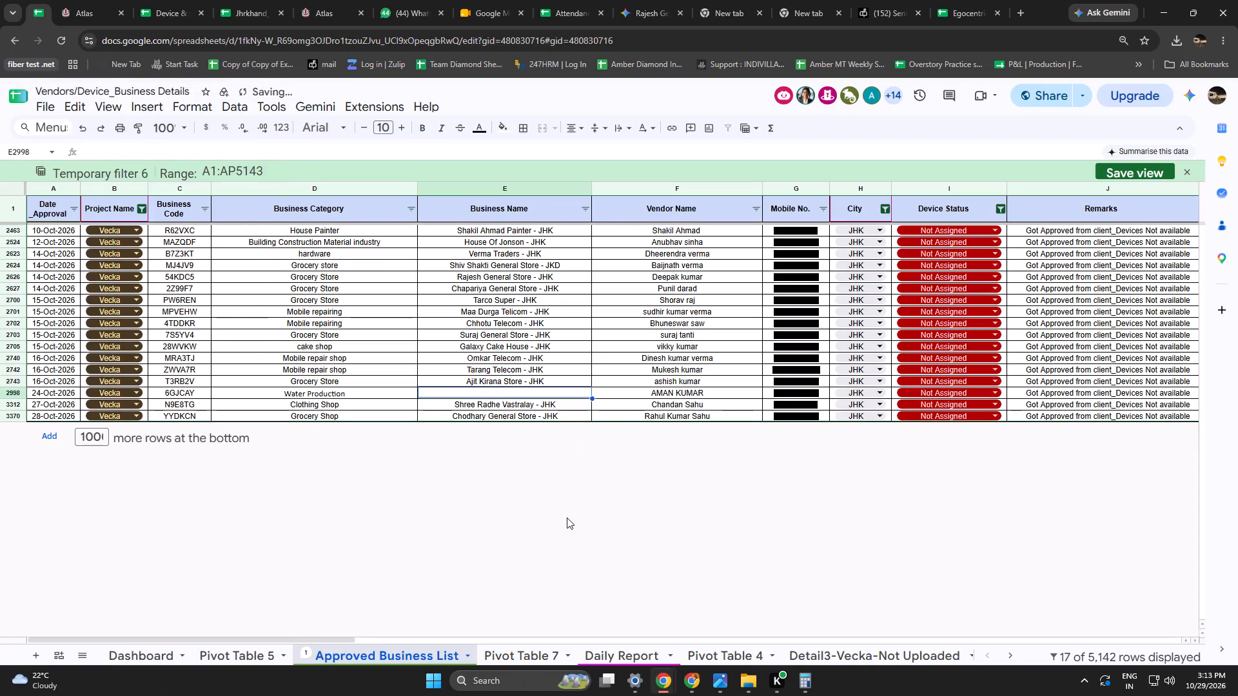
key(ctrl+shift+v)
click(551, 511)
Set the Device Status of the Balaji Neer row to Assigned.
click(607, 396)
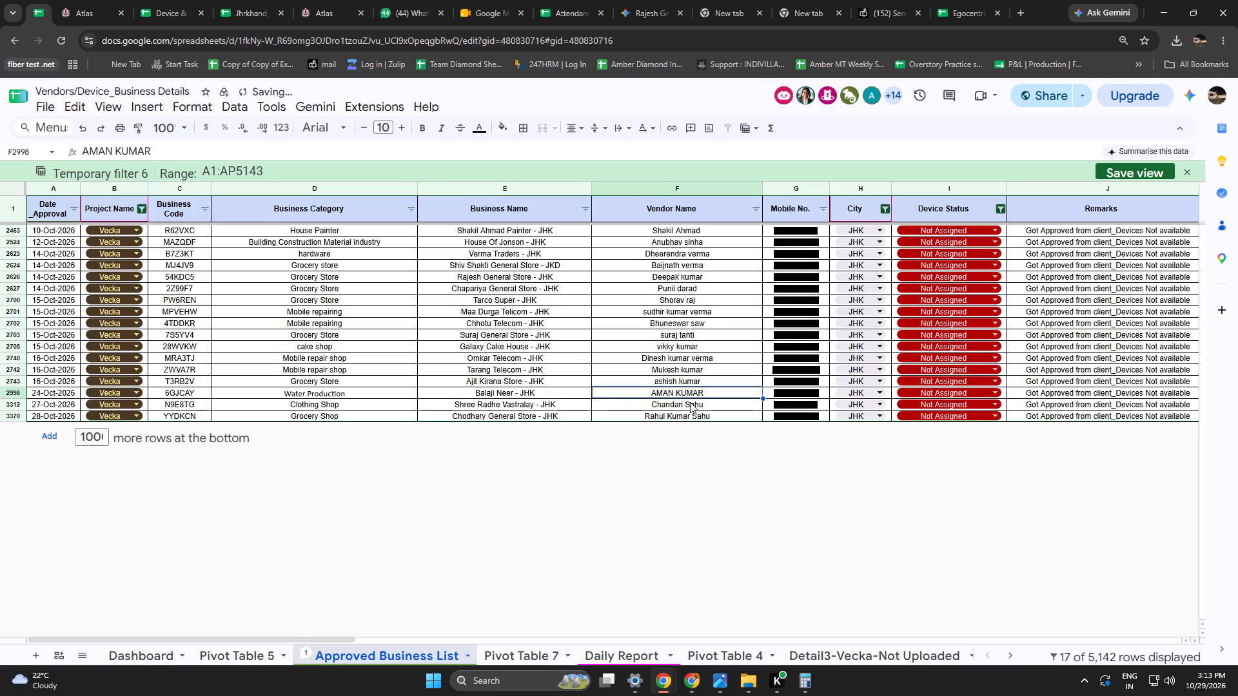
click(923, 395)
click(928, 429)
Replace the remark beside the Balaji Neer device status with "Device Handover Completed".
click(1017, 396)
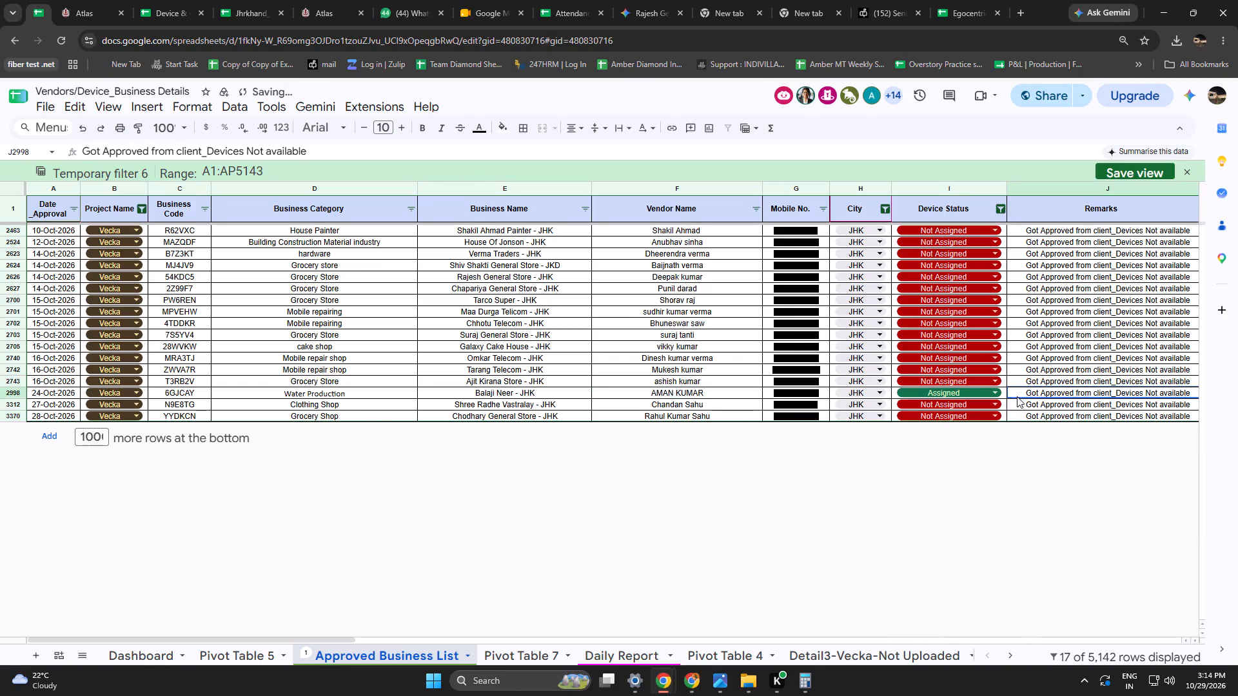
key(BackSpace)
key(shift+a)
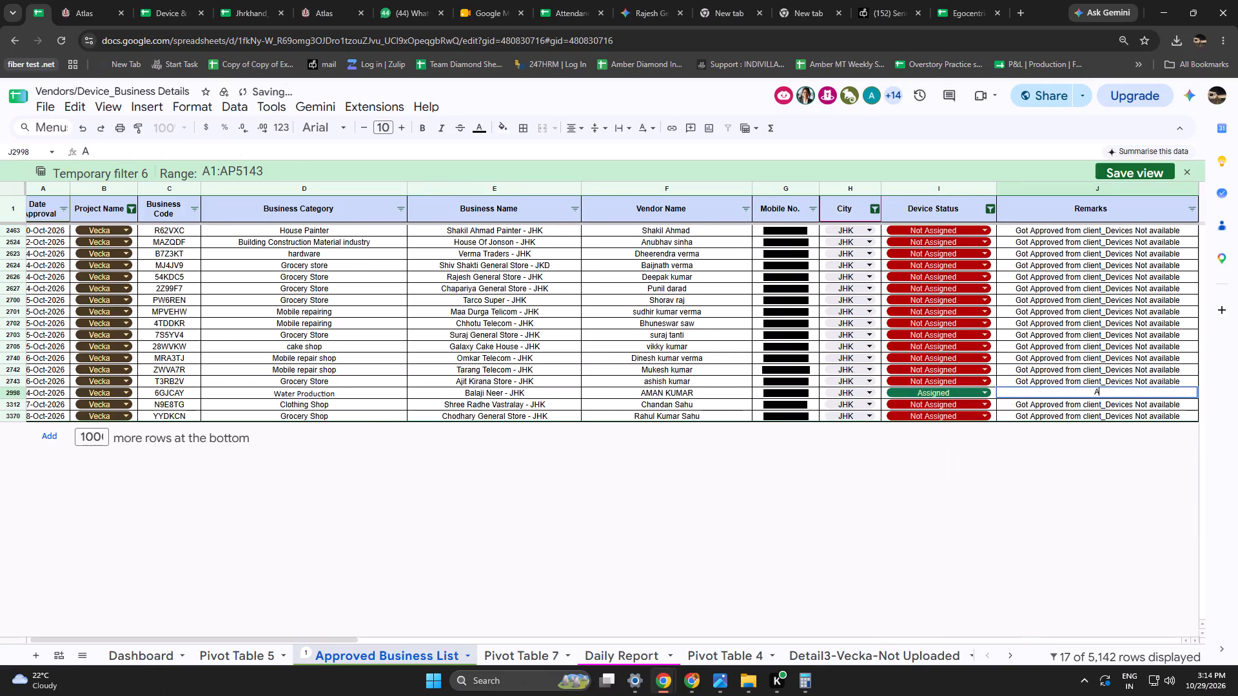
text(ssi)
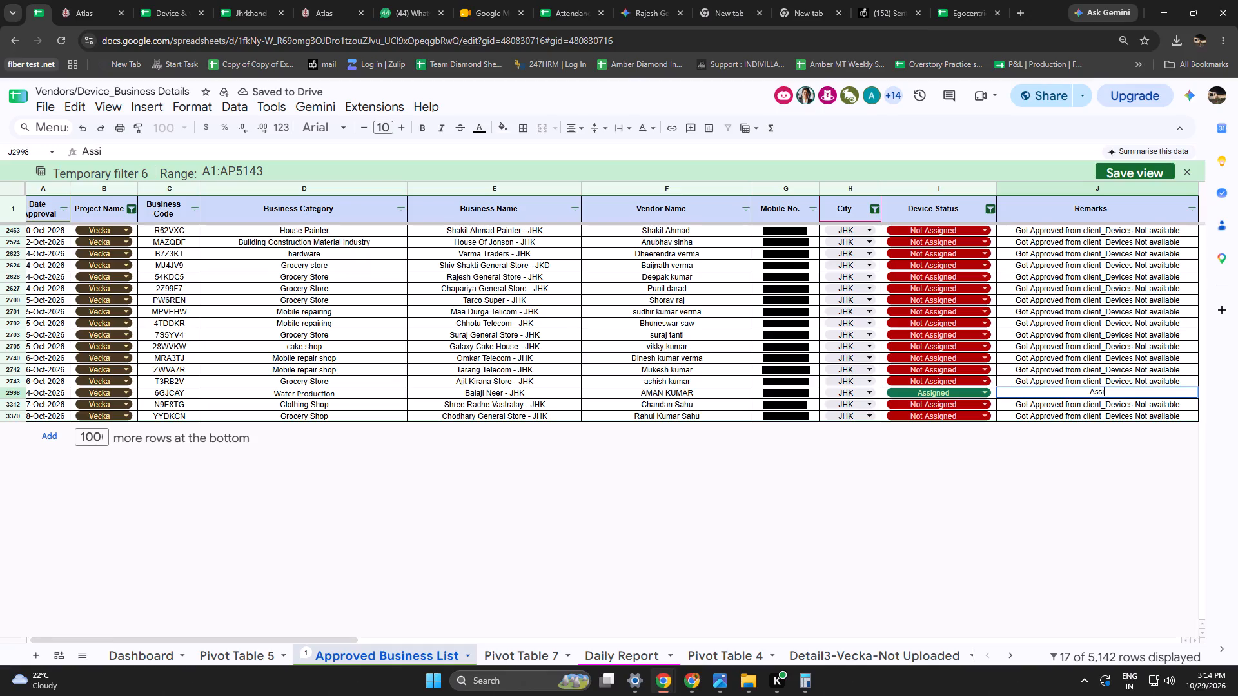
key(BackSpace)
key(BackSpace)
key(BackSpace)
key(BackSpace)
text(Device)
key(space)
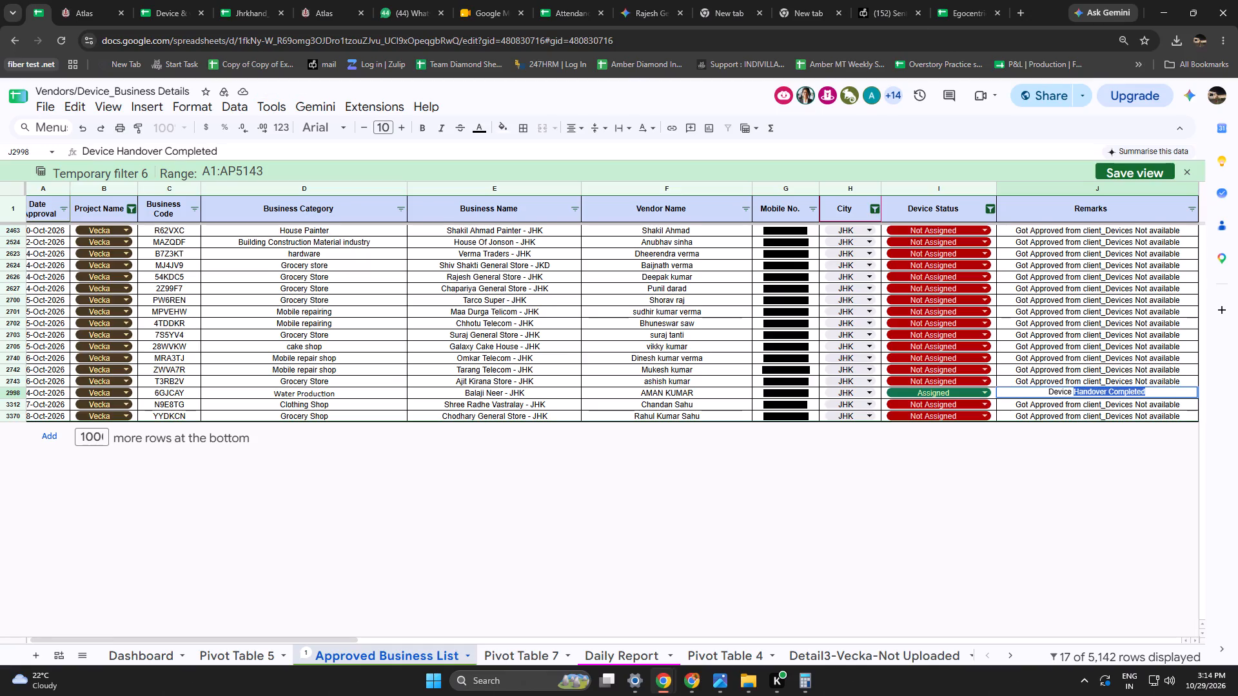
text(Handover)
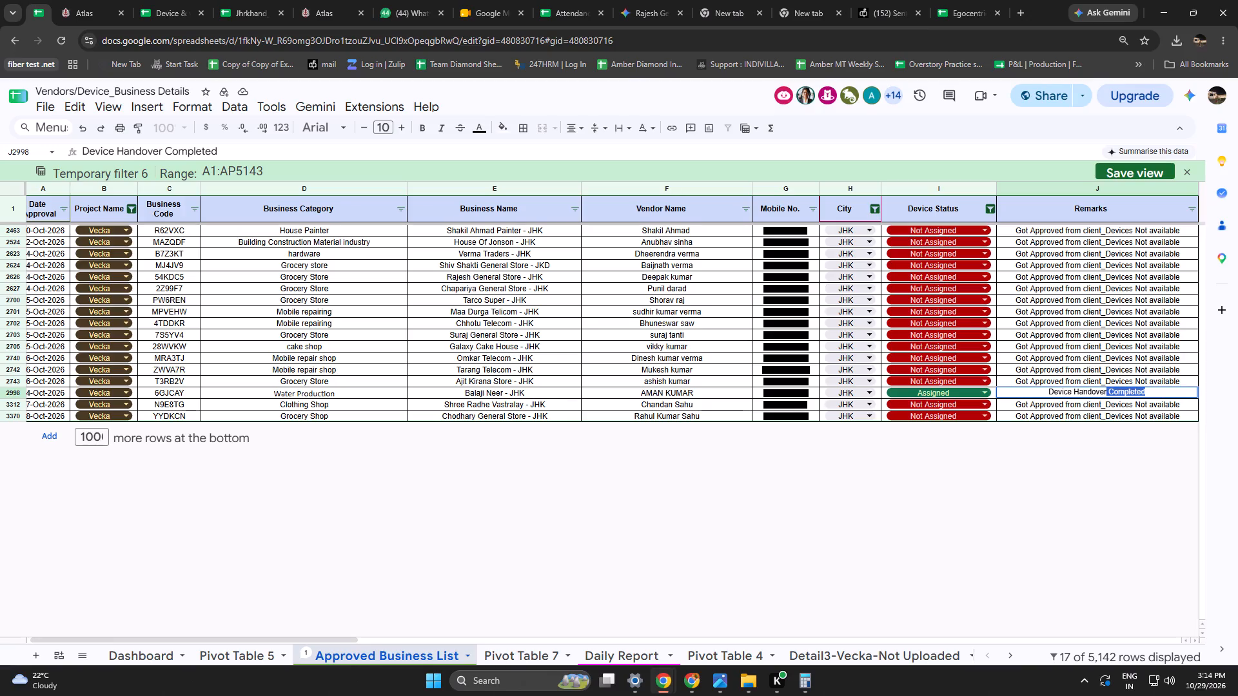
key(Tab)
Copy the "Device Handover Completed" remark into the second Remarks column of the Balaji Neer row.
key(Right)
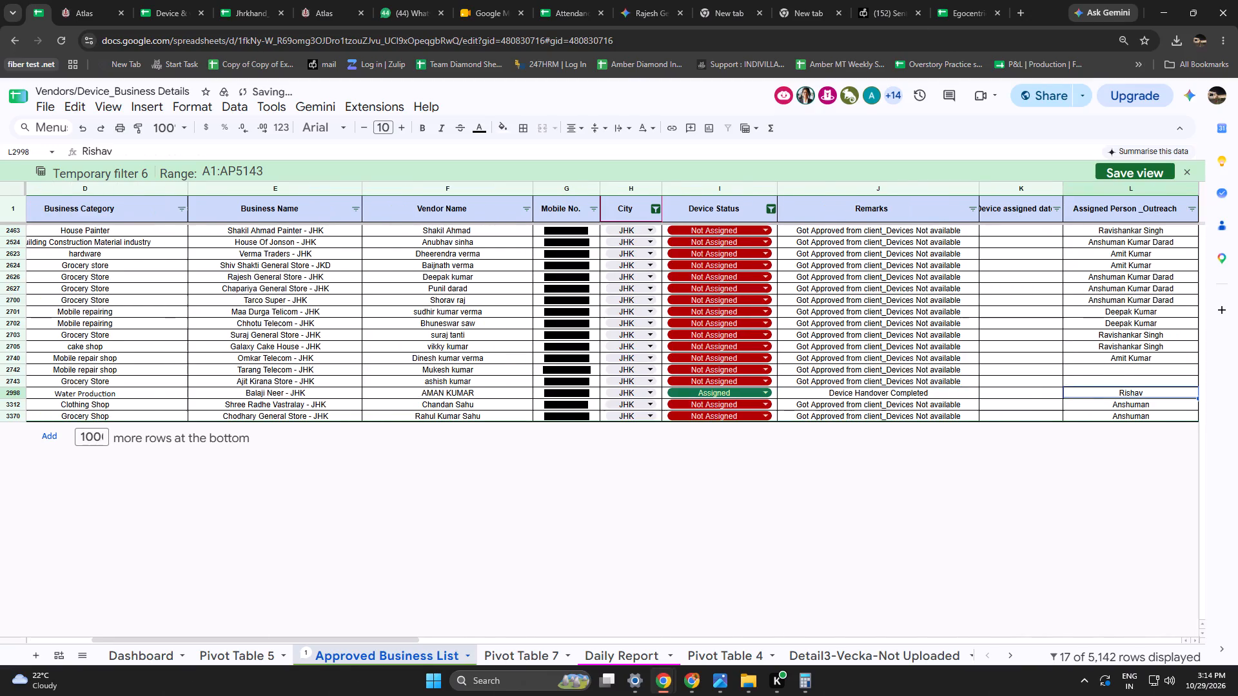
key(Left)
key(Right)
key(Left)
key(Left)
key(Right)
key(Right)
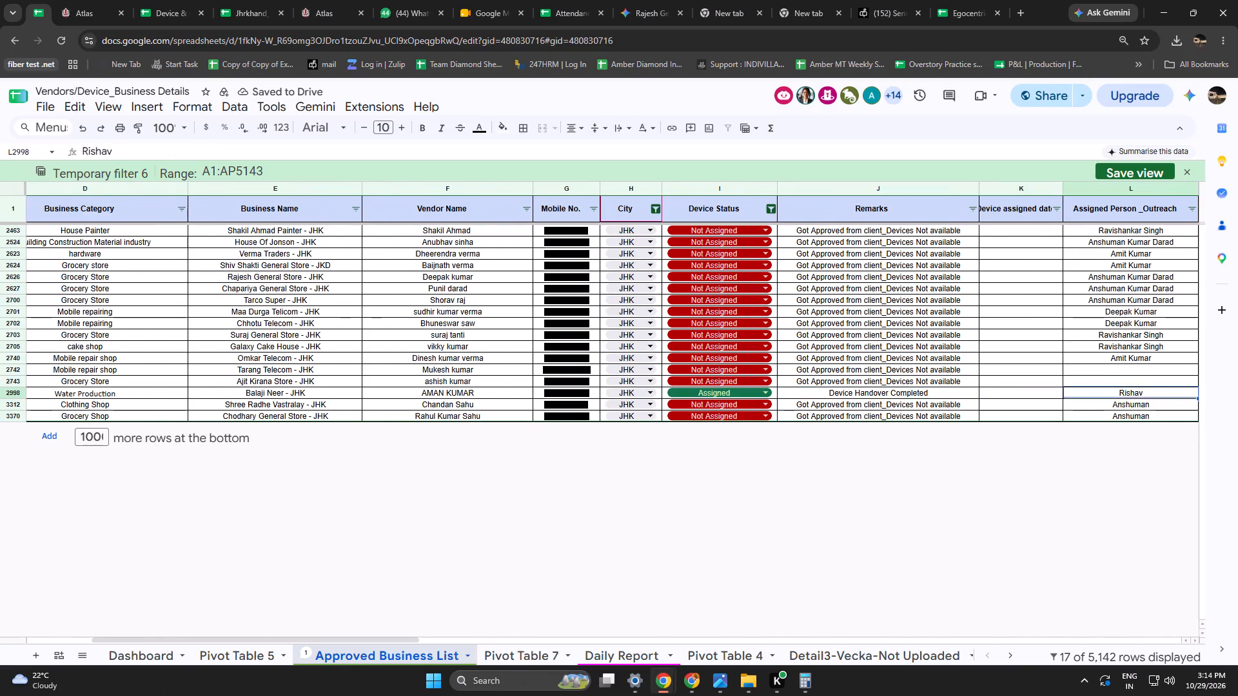
key(Right)
key(Right)
key(Left)
key(Left)
key(Left)
key(Left)
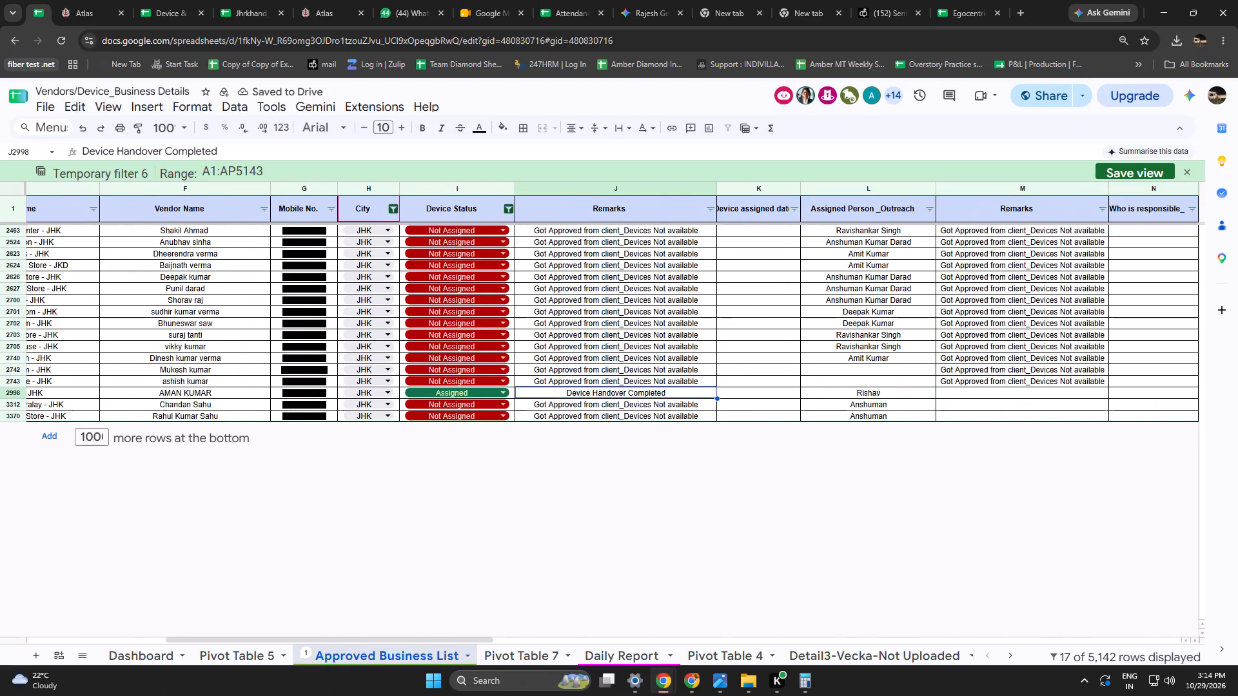
key(ctrl+c)
key(Right)
key(Right)
key(Right)
key(ctrl+v)
Paste "Device Handover Completed" into the Updated Comment column of the Balaji Neer row and return to its business name.
key(Right)
key(Right)
key(Right)
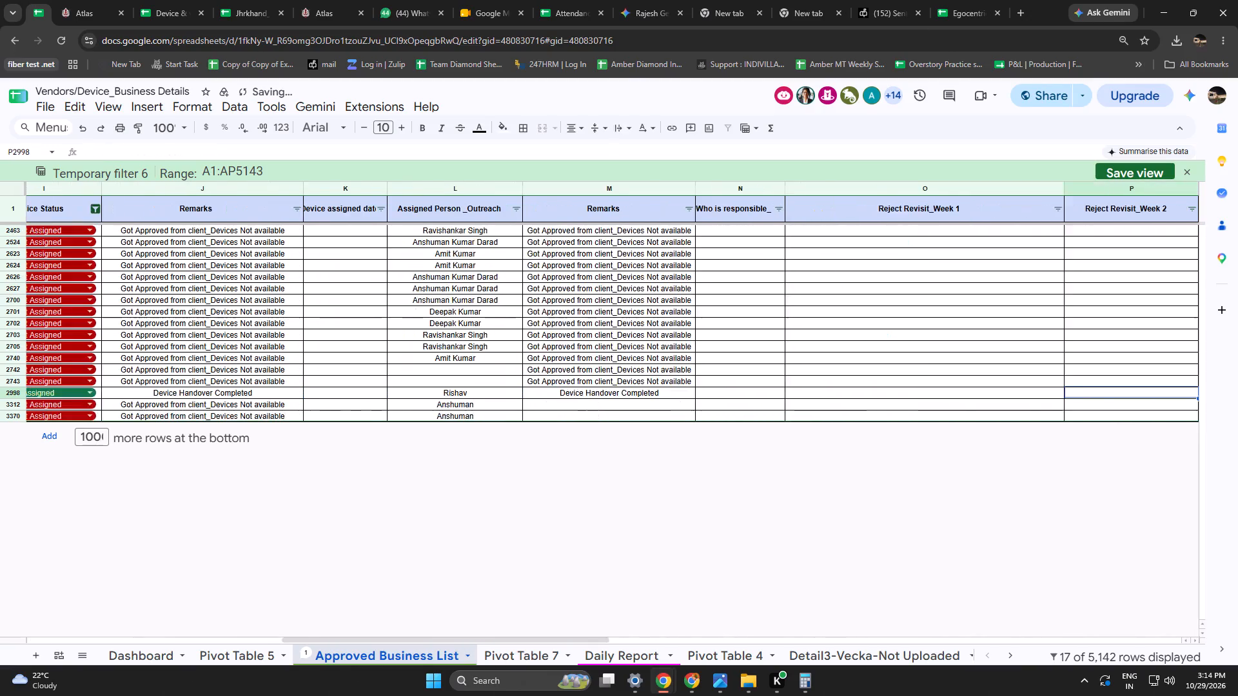
key(Right)
key(Right)
key(Right)
key(Left)
key(Right)
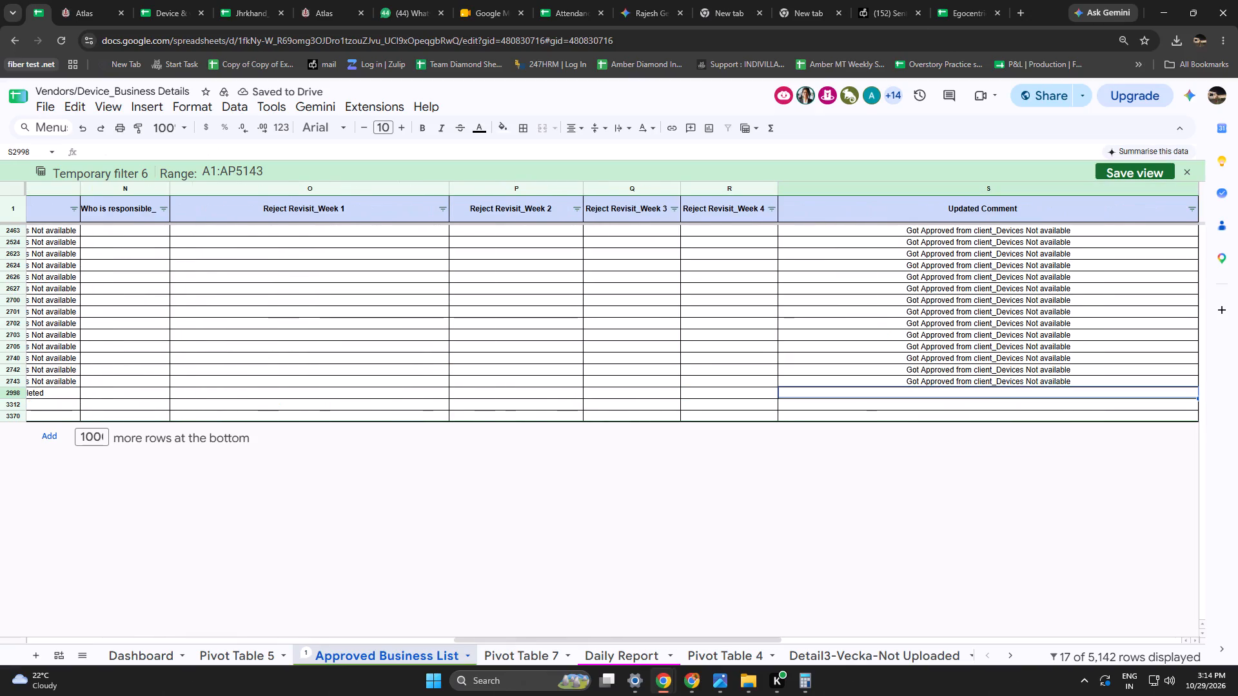
key(ctrl+v)
key(Left)
key(Left)
key(Left)
key(Left)
key(Left)
key(Left)
key(Left)
key(Left)
key(Left)
key(Left)
key(Left)
key(Left)
key(Left)
key(Left)
key(Left)
key(Left)
key(Left)
key(Left)
key(Left)
key(Left)
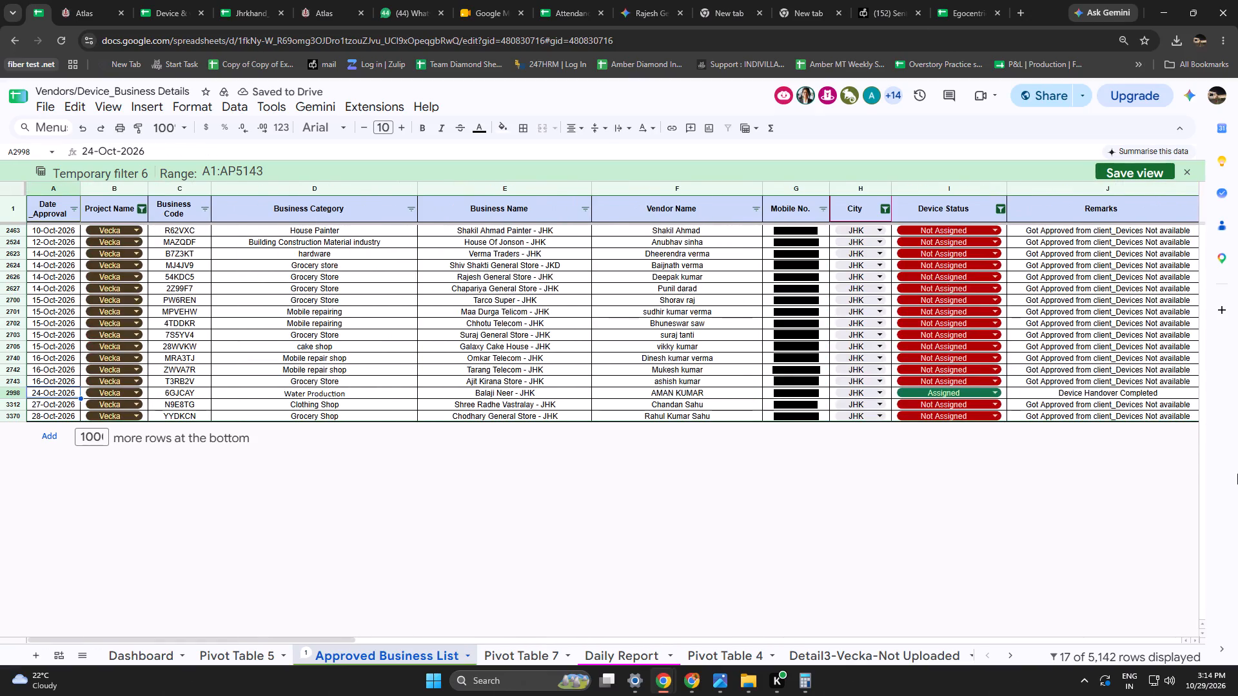
click(478, 391)
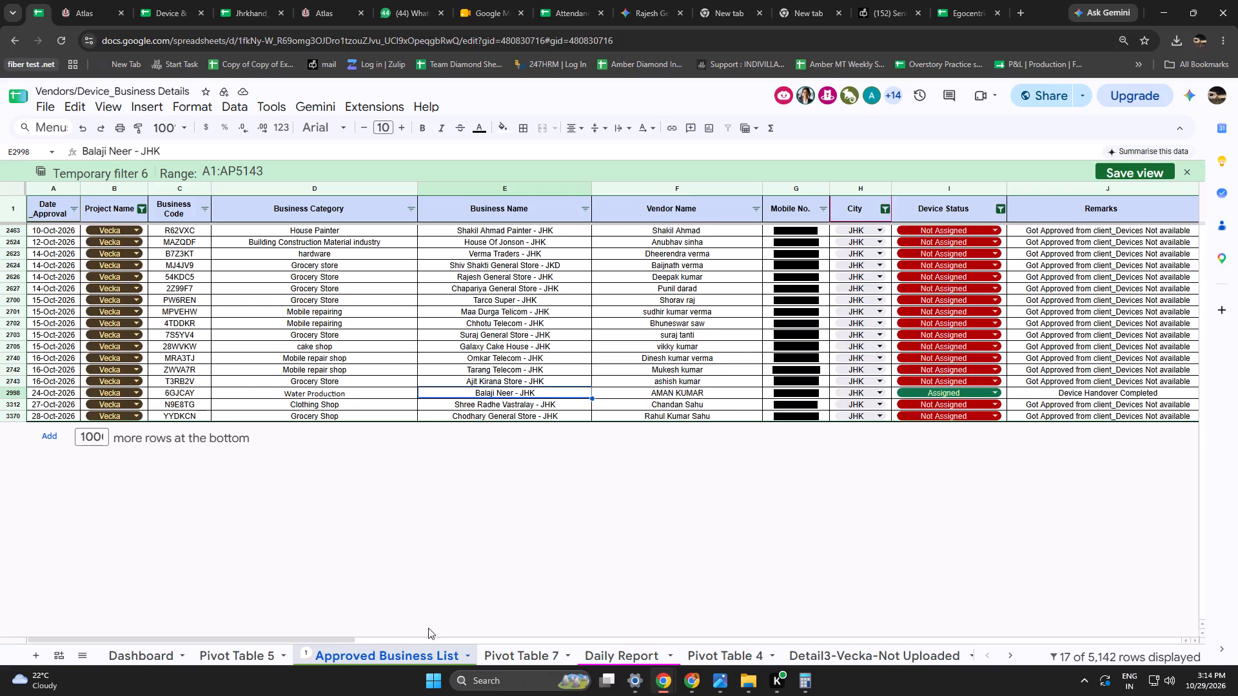
Change the Device Status filter from Not Assigned to show only Assigned.
drag(322, 639, 295, 629)
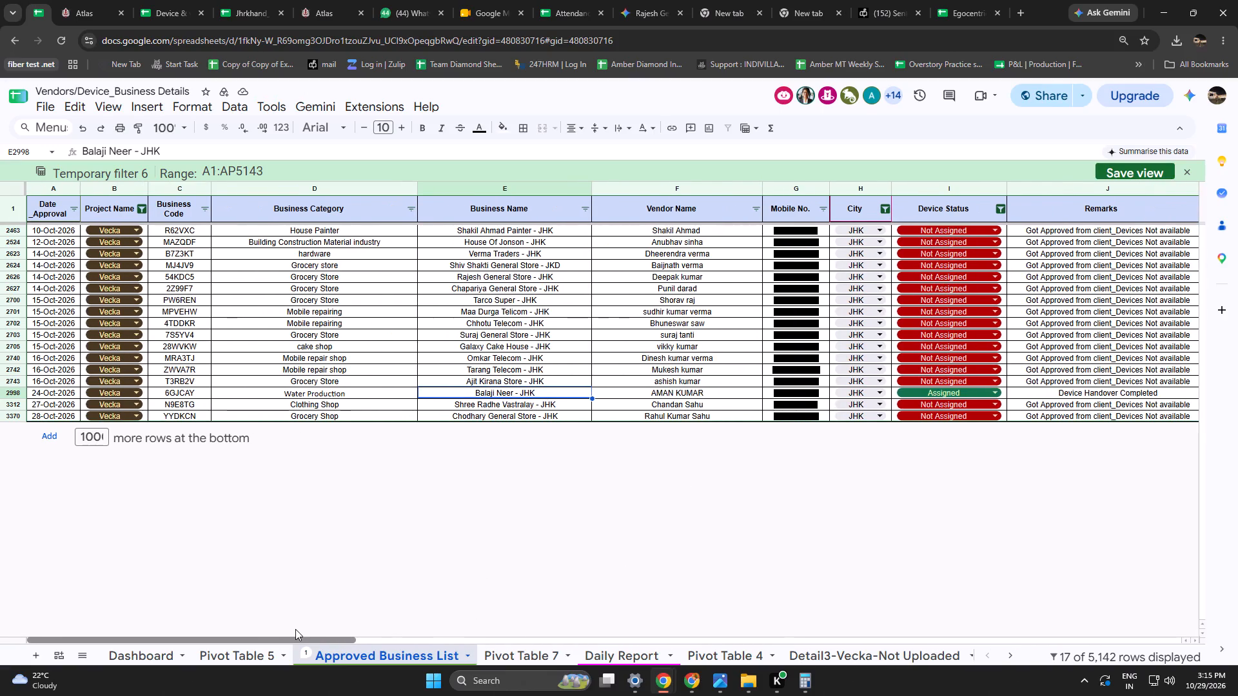
drag(295, 629, 331, 633)
click(968, 206)
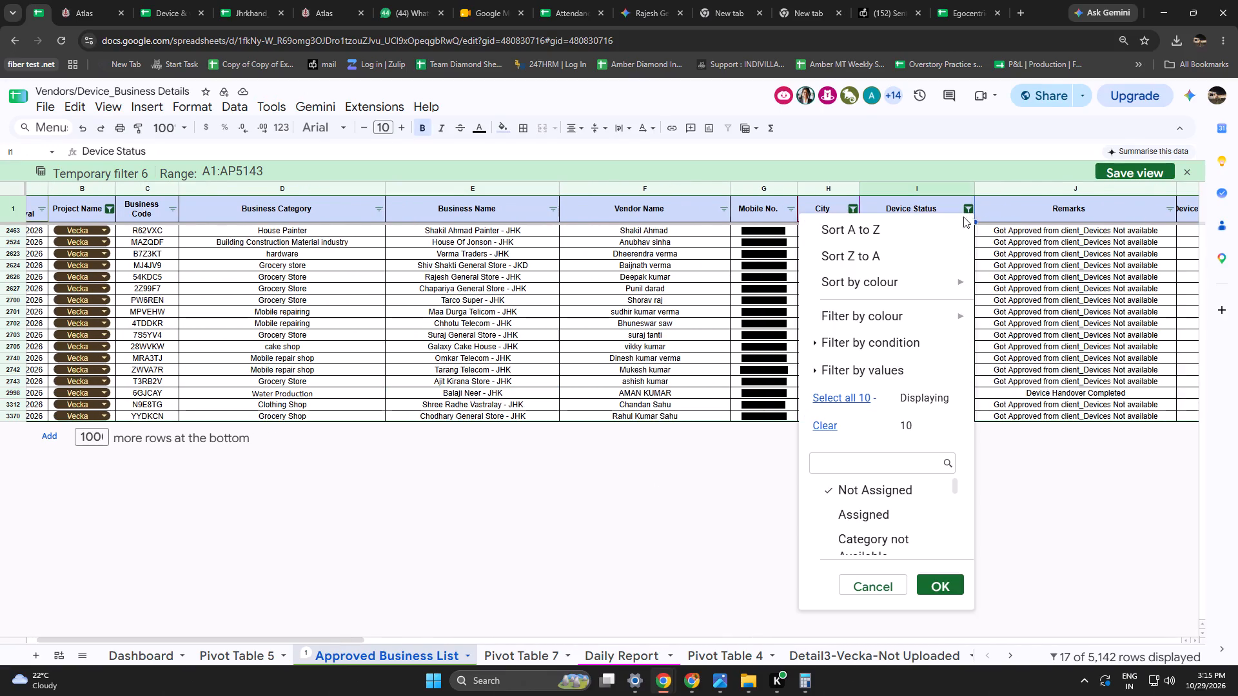
click(856, 487)
click(859, 512)
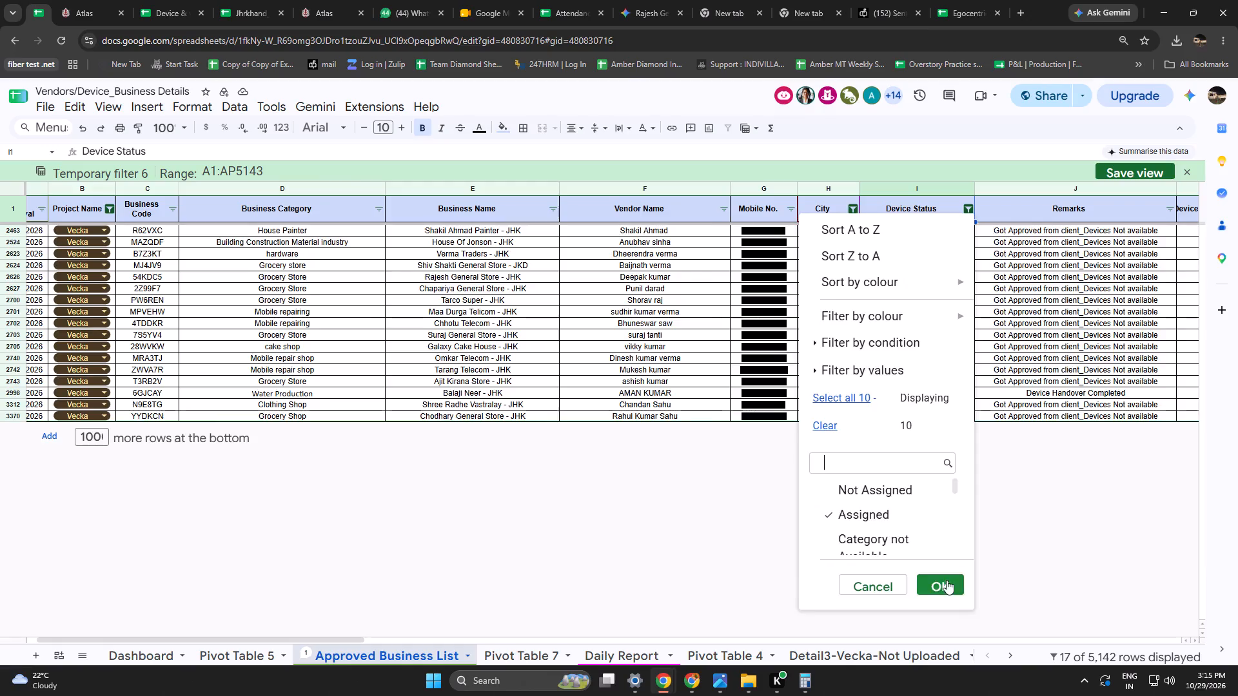
click(947, 580)
Select all Vendor Name entries in the filtered Assigned Vecka rows to check their count.
drag(655, 232, 655, 414)
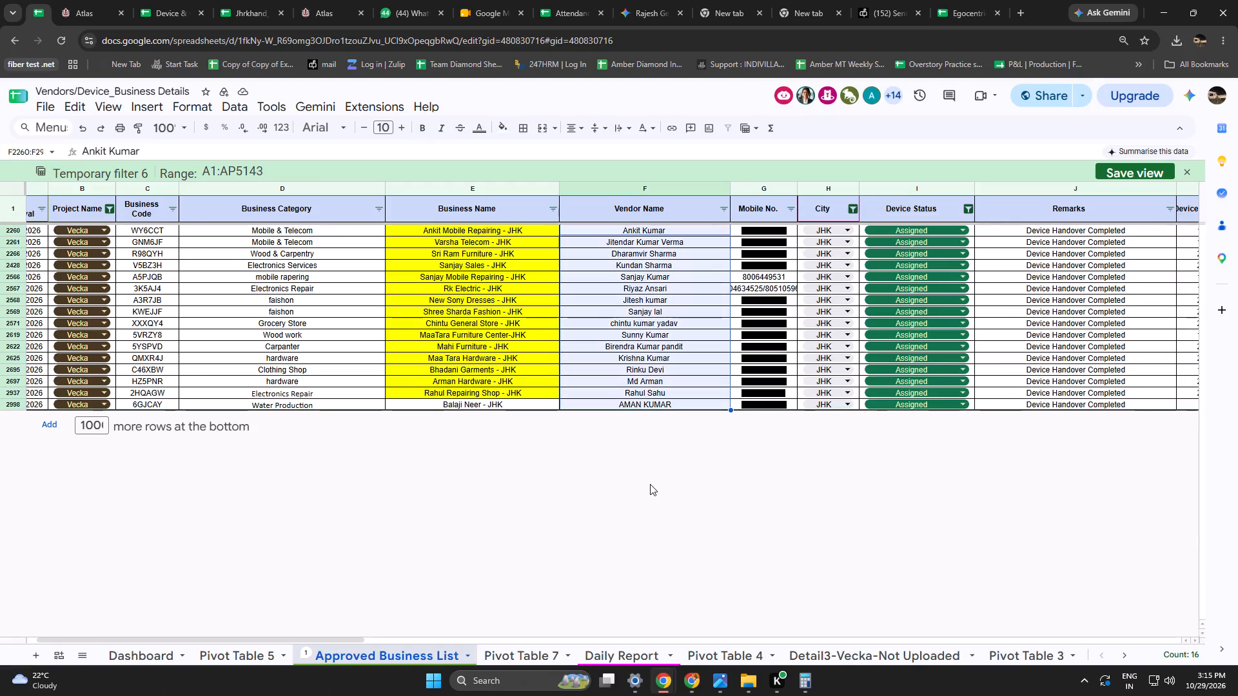
click(650, 484)
scroll(656, 307, up, 3)
drag(658, 233, 658, 399)
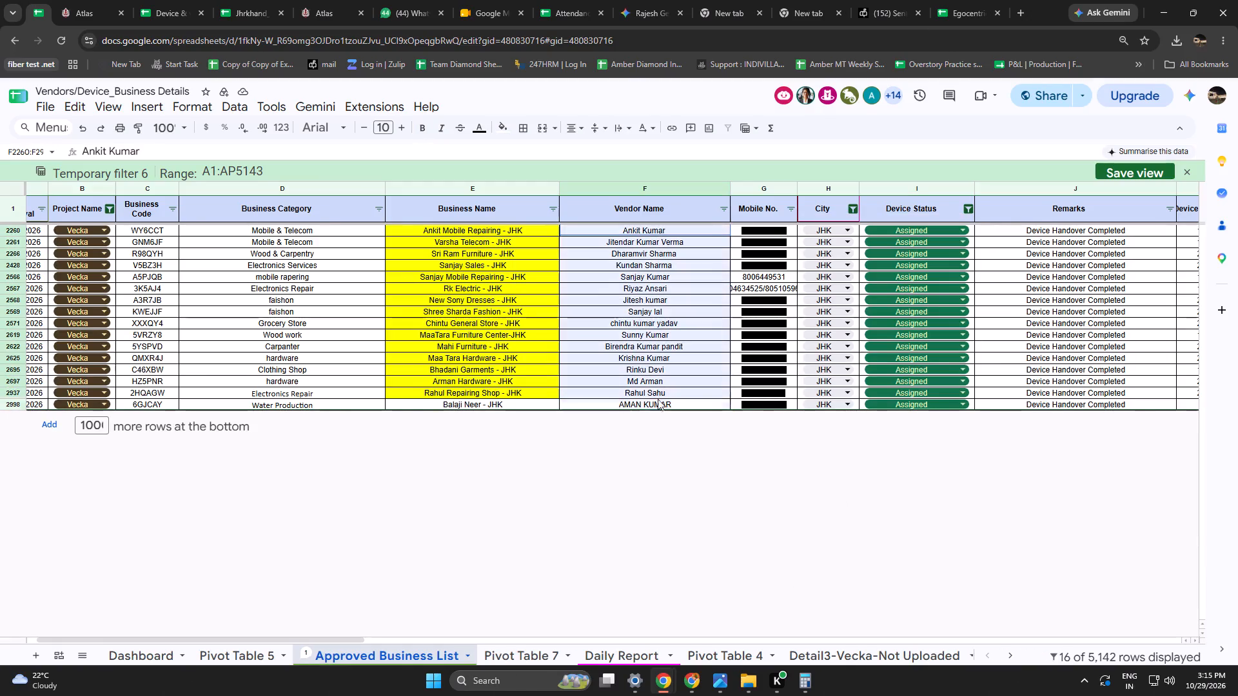
drag(658, 399, 656, 424)
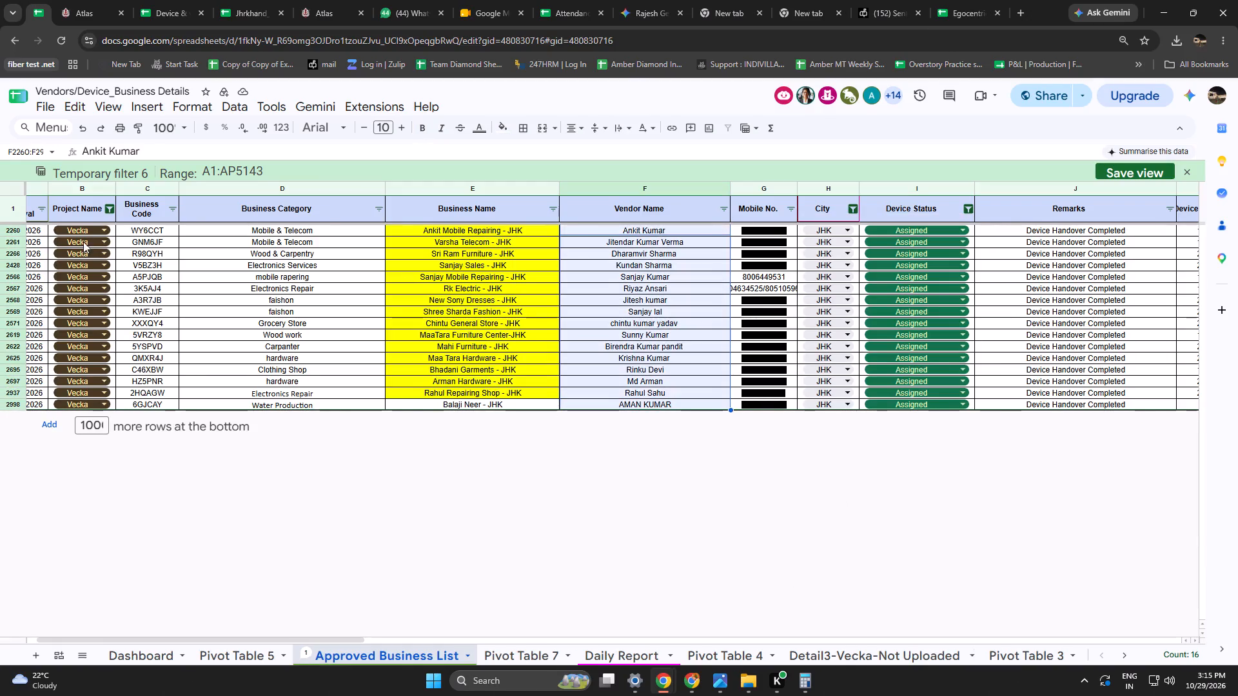
Add Supernova to the Project Name filter alongside Vecka.
click(113, 205)
click(168, 503)
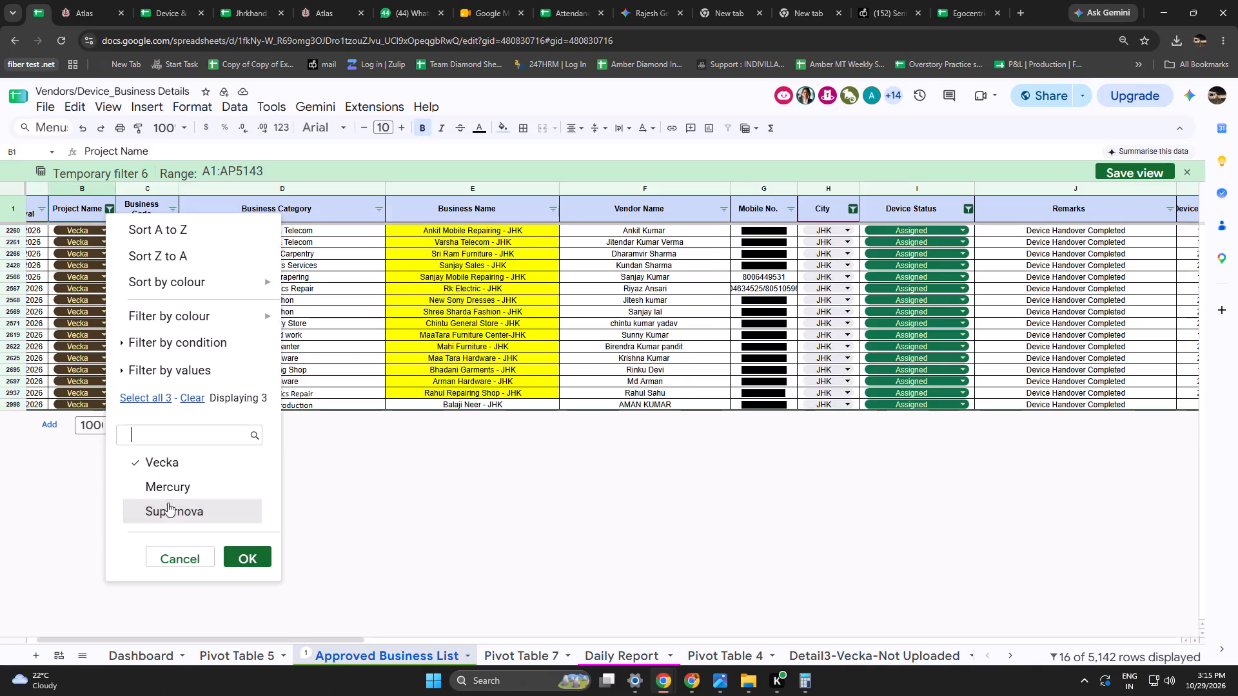
click(234, 554)
click(615, 583)
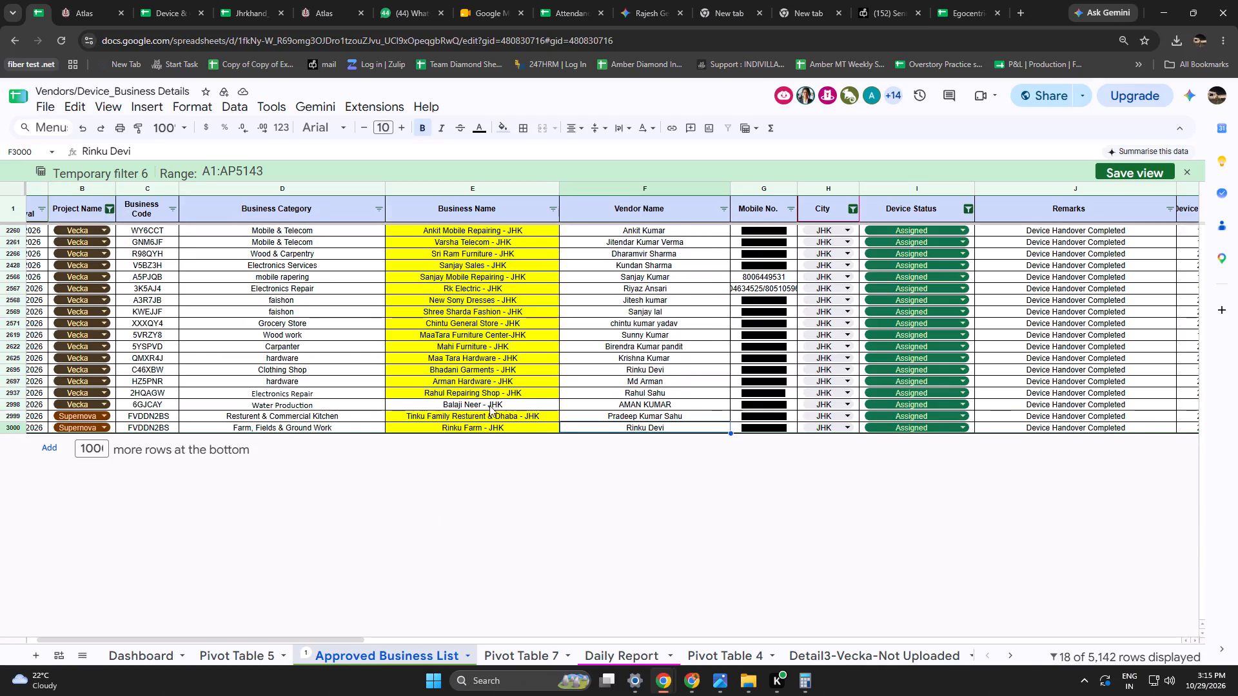
Highlight the Business Name cells from Arman Hardware through Rinku Farm, including Balaji Neer, in yellow.
drag(489, 385, 489, 429)
click(508, 126)
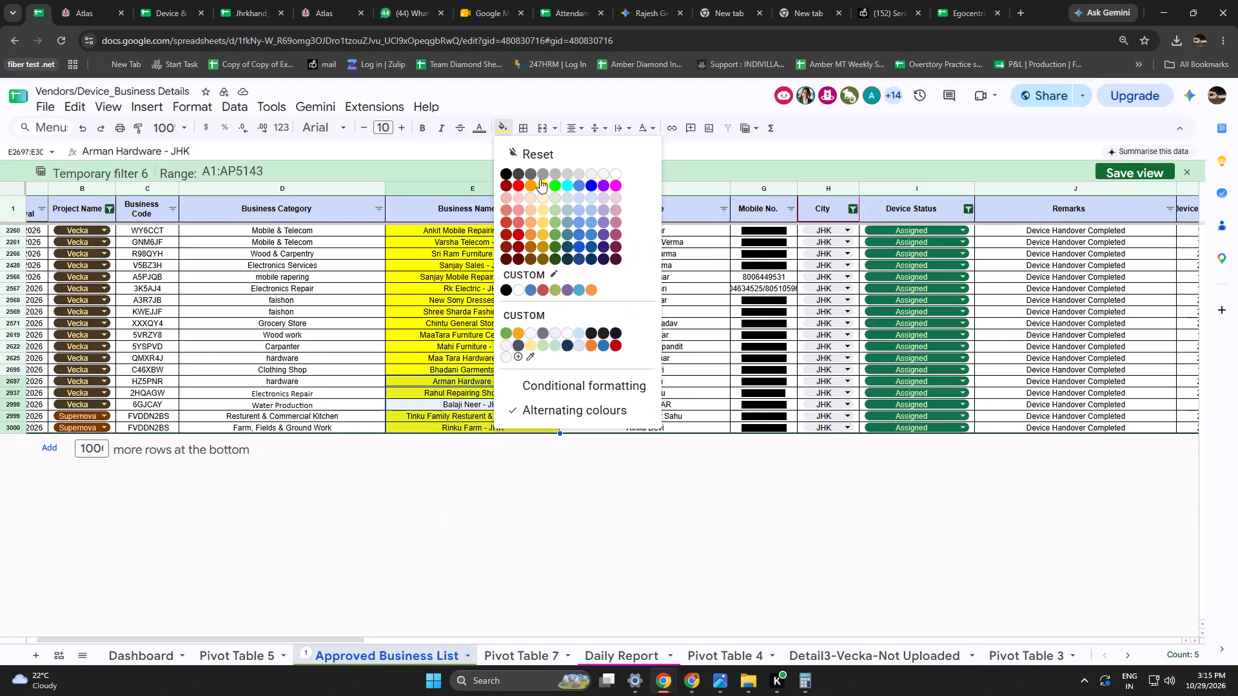
click(544, 182)
click(549, 483)
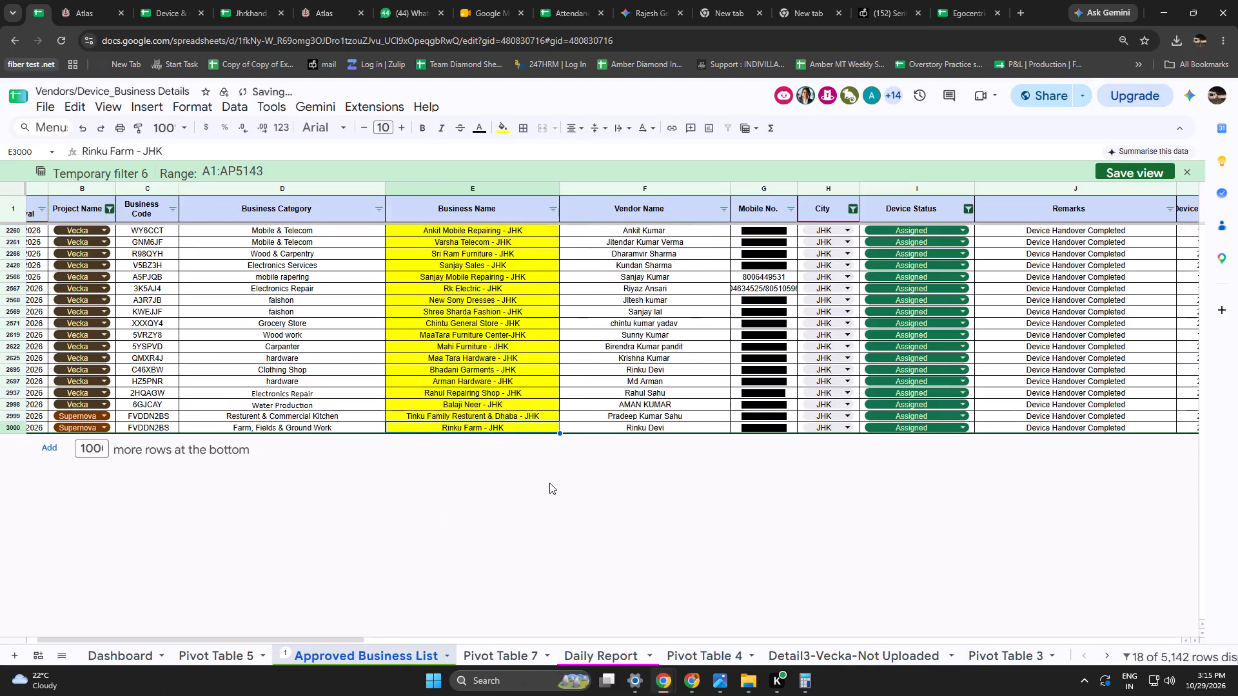
drag(353, 639, 494, 632)
click(717, 401)
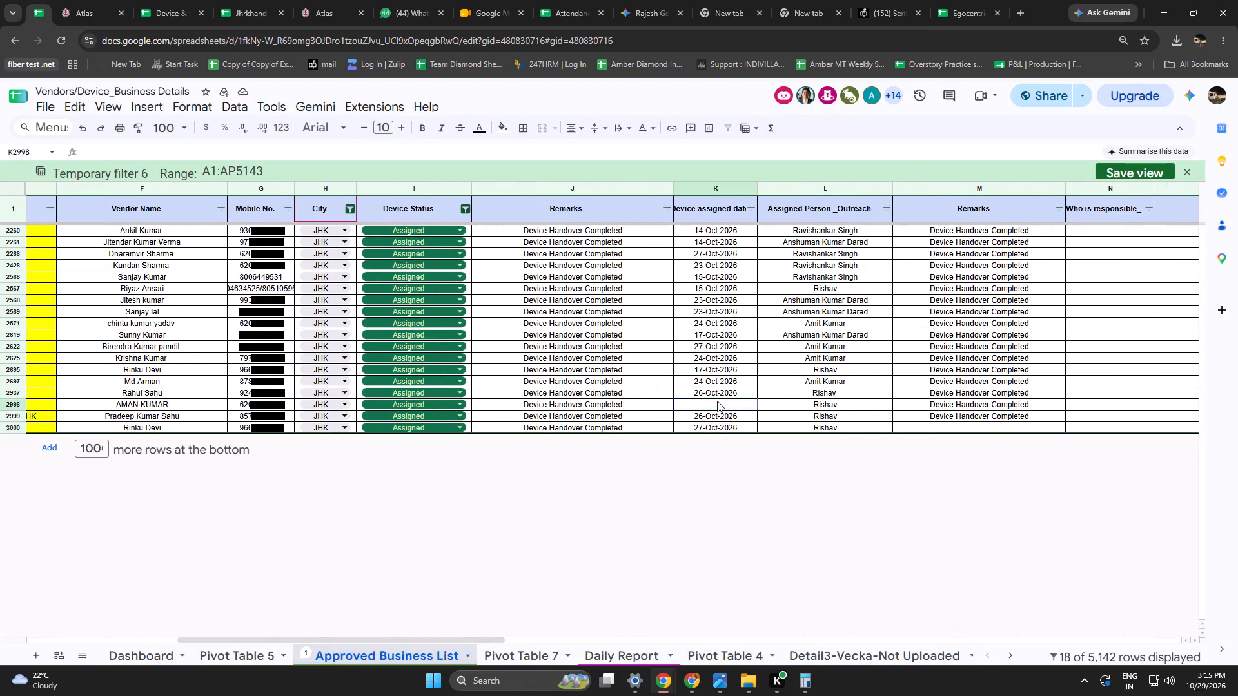
key(super+semicolon)
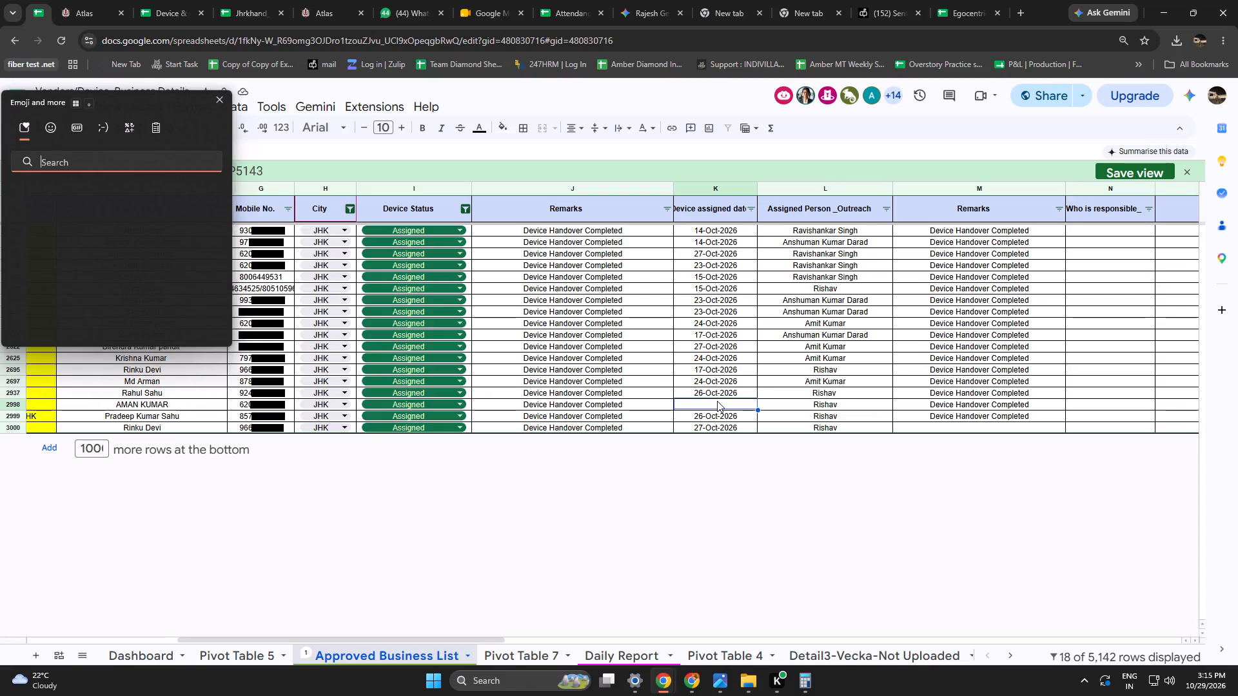
click(717, 401)
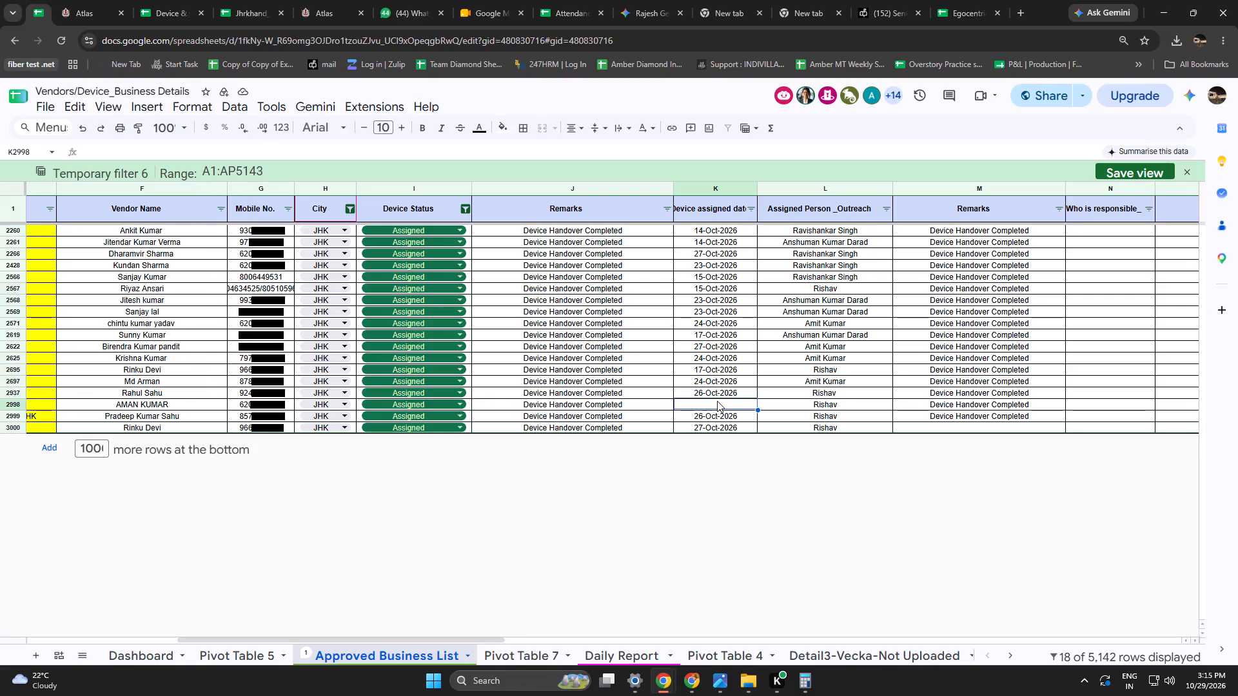
key(ctrl+semicolon)
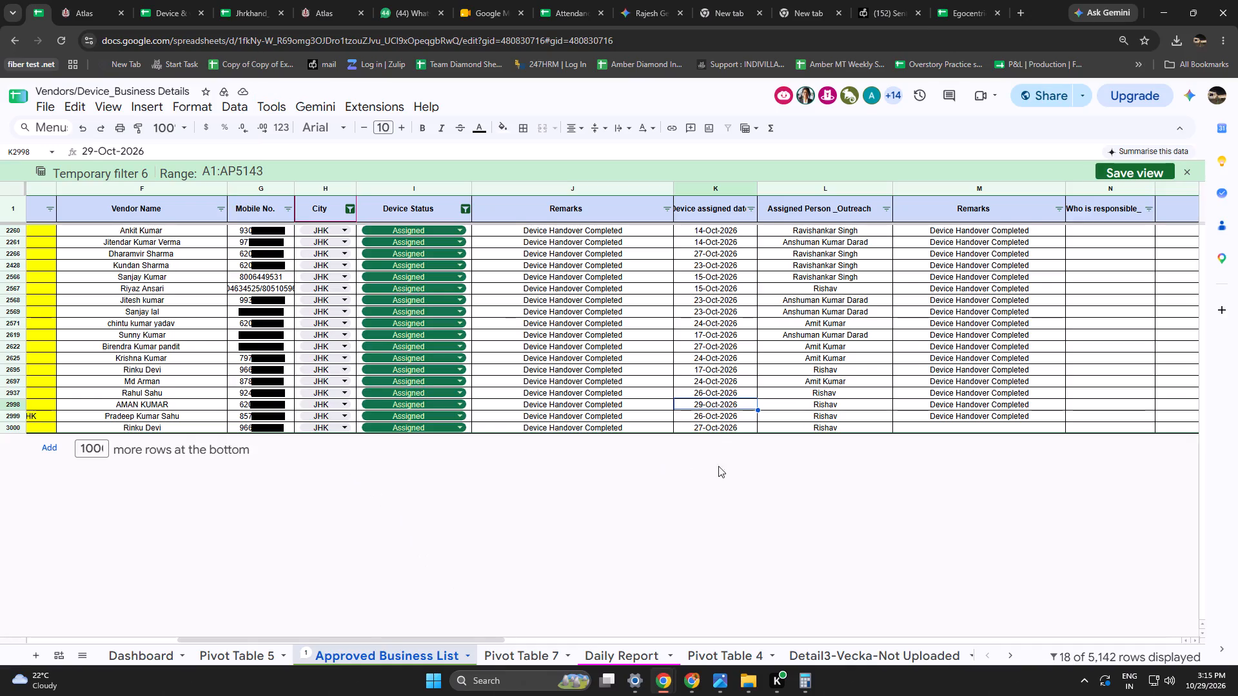
double_click(709, 430)
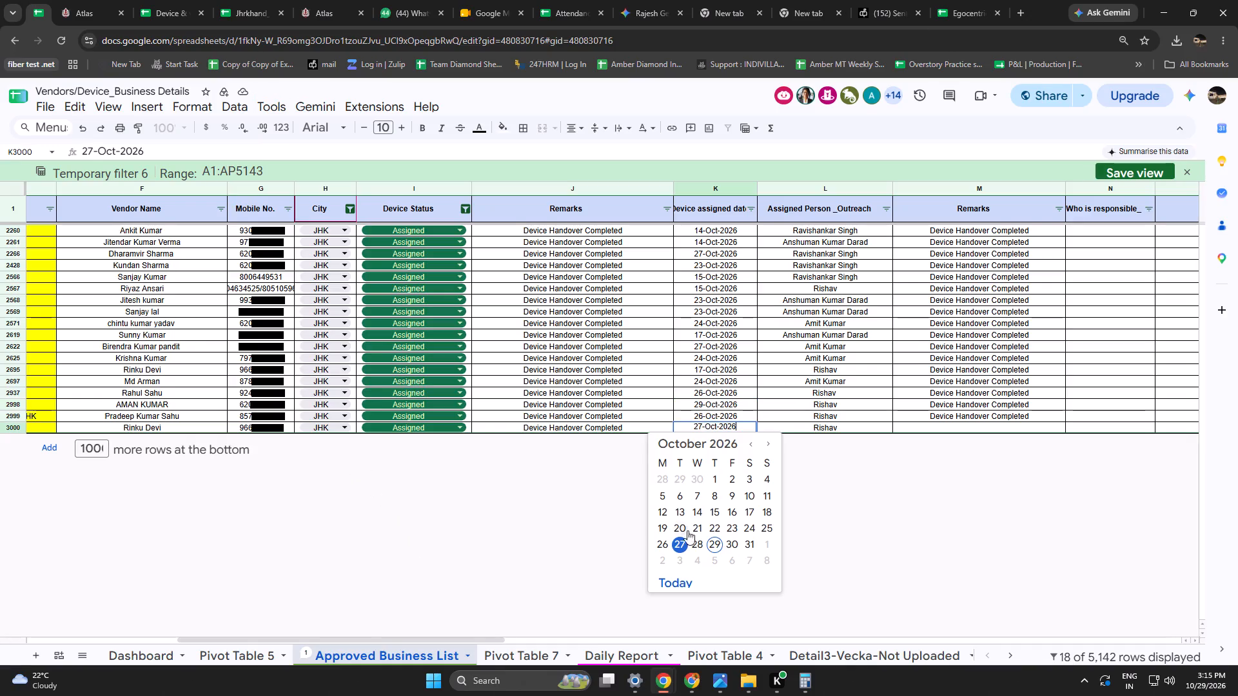
click(693, 543)
click(893, 541)
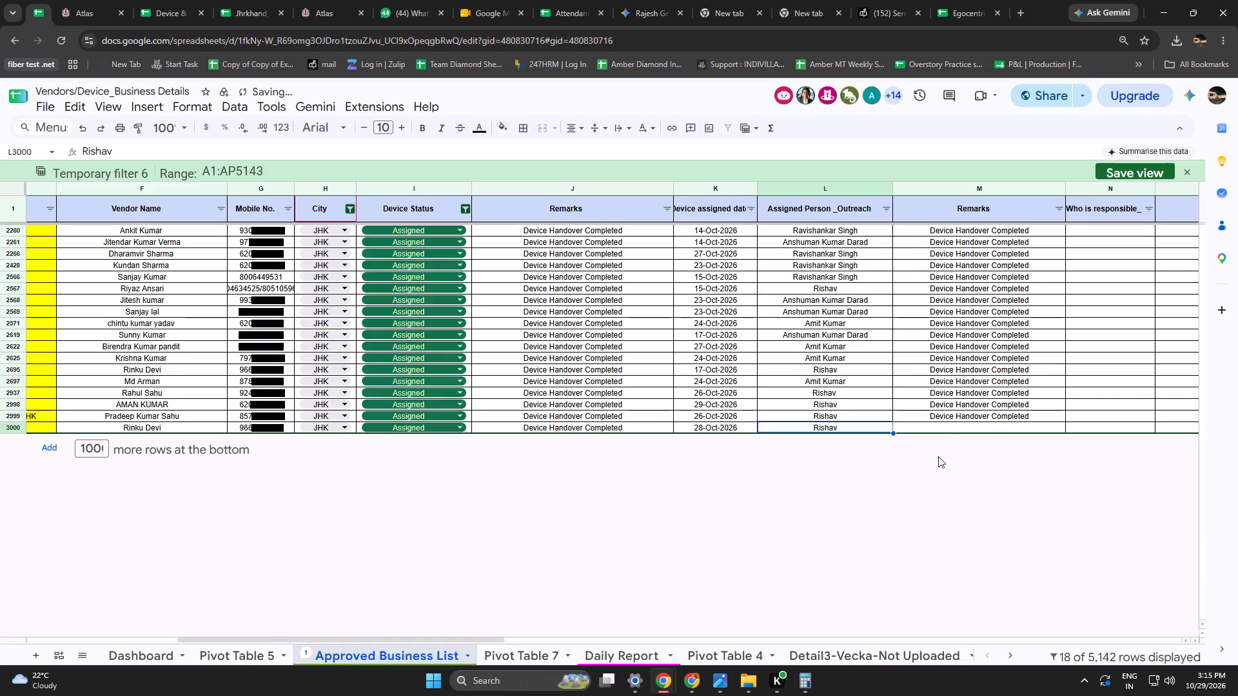
Fill the Device Handover Completed remark from the Tinku Family Resturent row down to Rinku Farm in the second Remarks column.
drag(954, 412, 953, 420)
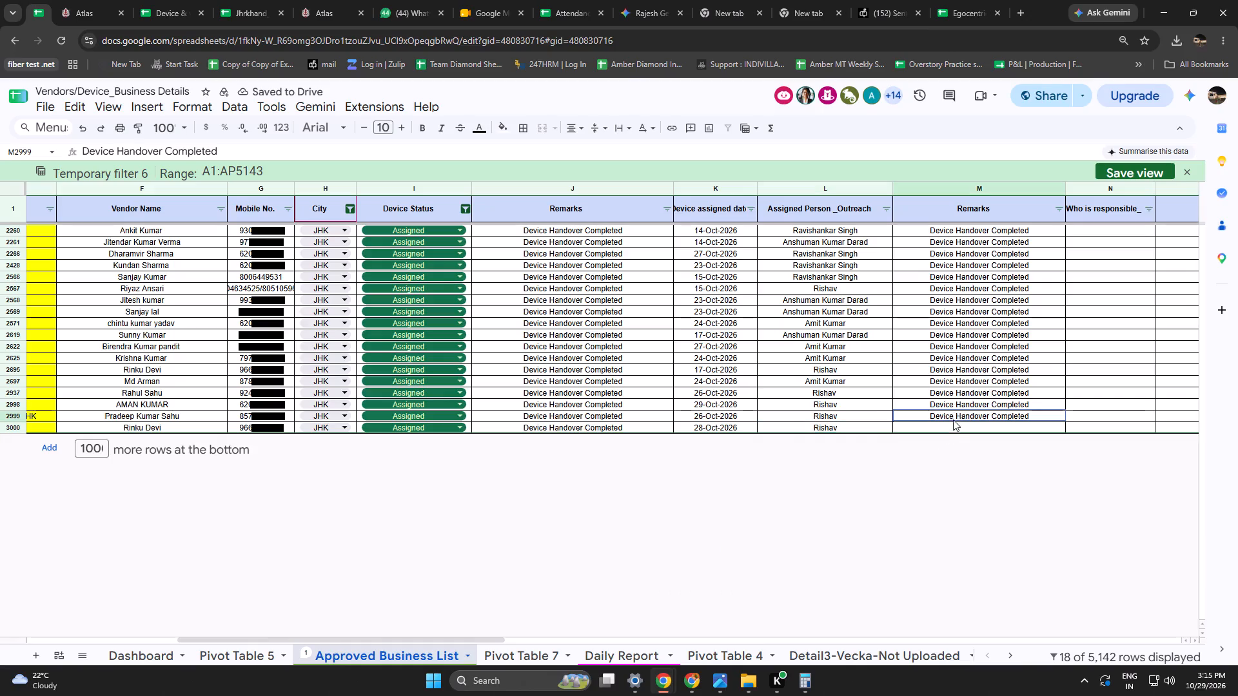
drag(953, 420, 954, 433)
key(ctrl+d)
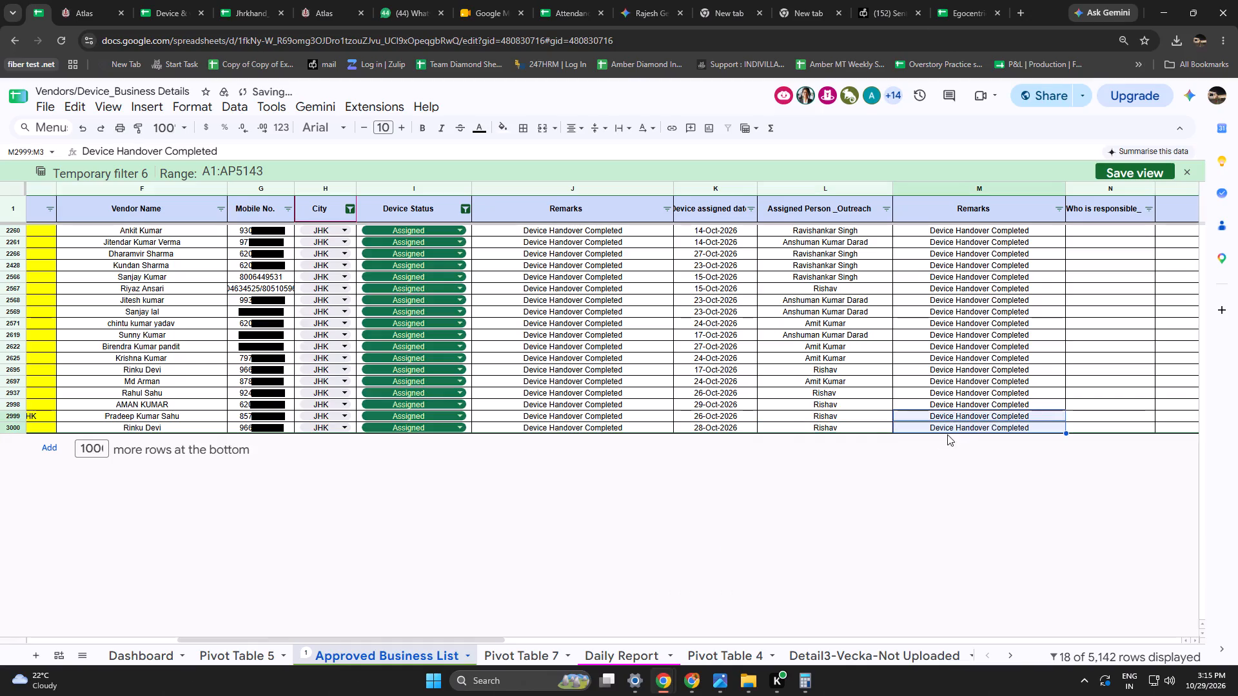
Copy the Device Handover Completed remarks of the Tinku Family Resturent and Rinku Farm rows into their Updated Comment cells.
key(ctrl+c)
key(Right)
key(Right)
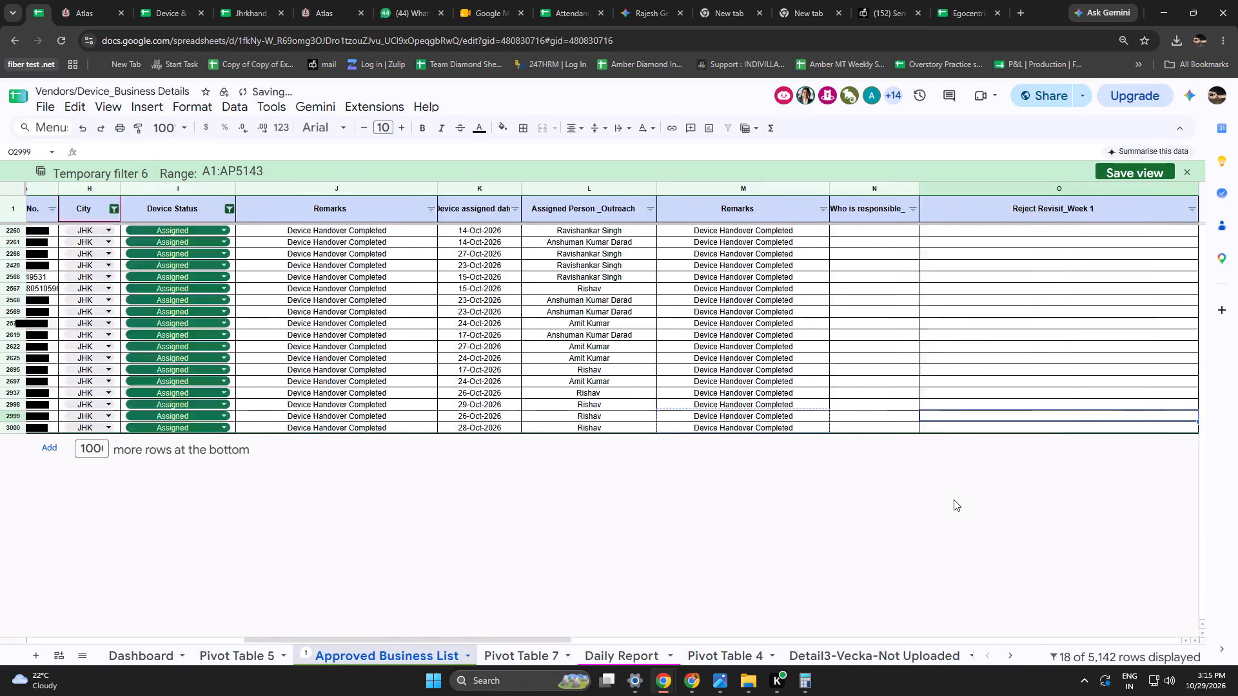
key(Right)
key(Right)
key(Right)
key(Right)
key(Left)
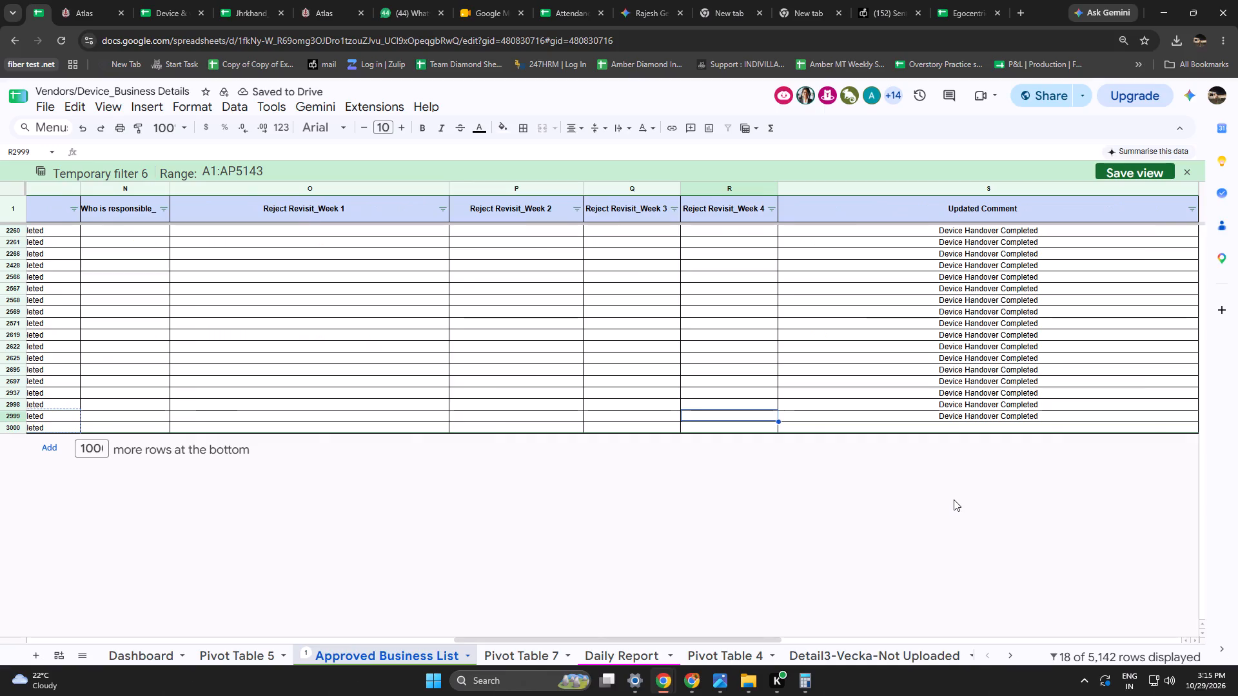
key(Right)
key(ctrl+v)
Examine the columns beyond Updated Comment for any further entries in the filtered JHK rows.
key(Right)
key(Right)
key(Right)
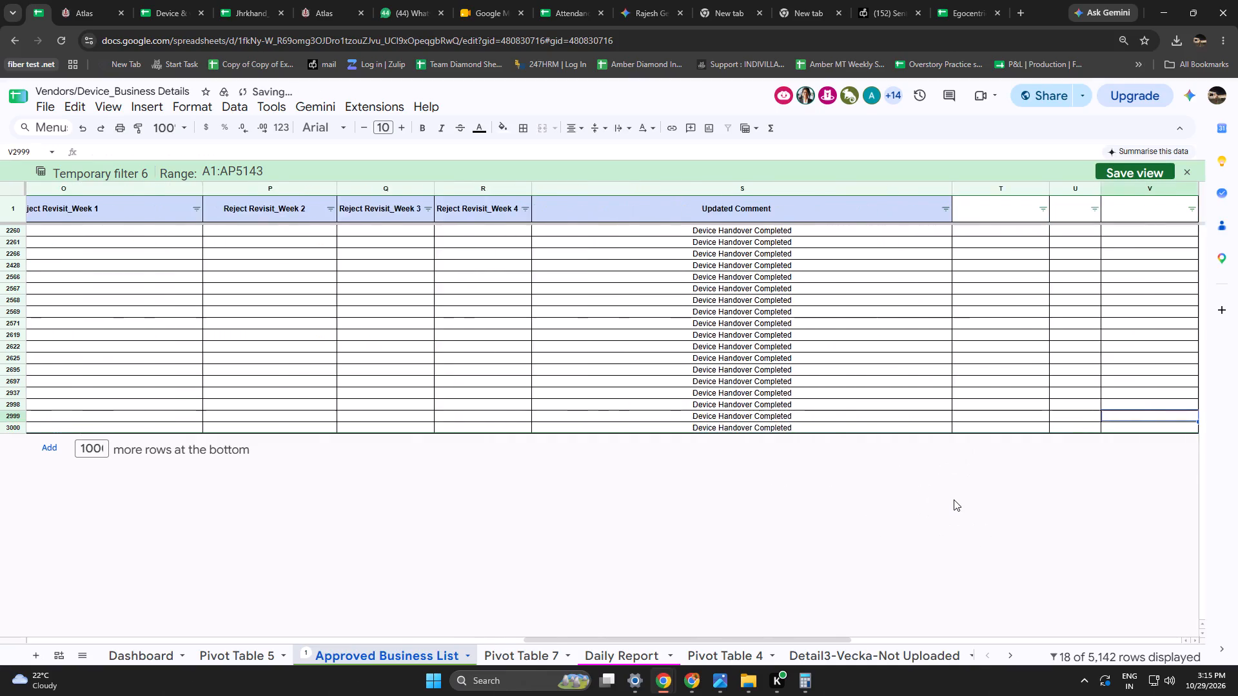
key(Right)
key(Right)
key(Right)
key(Right)
key(Right)
key(Right)
key(Right)
key(Right)
key(Right)
key(Right)
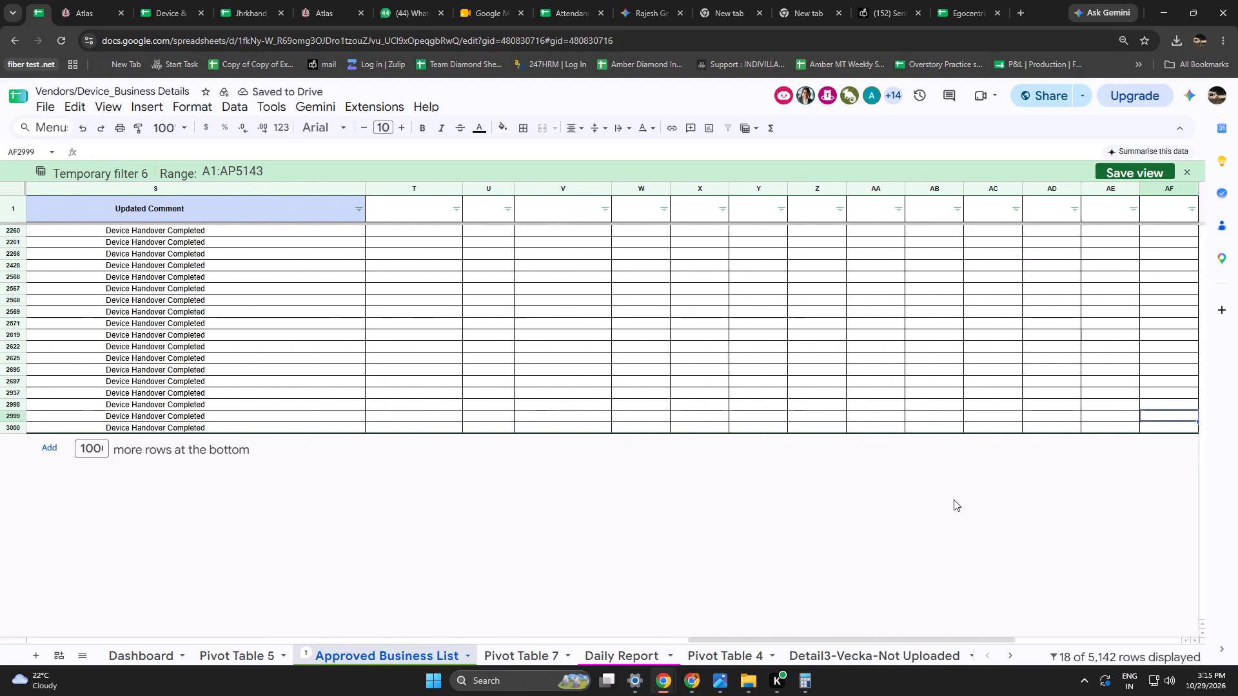
Return to the business details and select the Vendor Name cells from the Ankit Mobile Repairing row down to the Rinku Farm row.
key(Left)
key(Left)
key(Left)
key(Left)
key(Left)
key(Left)
key(Left)
key(Left)
key(Left)
key(Left)
key(Left)
key(Left)
key(Left)
key(Left)
key(Left)
key(Left)
key(Left)
key(Left)
key(Left)
key(Left)
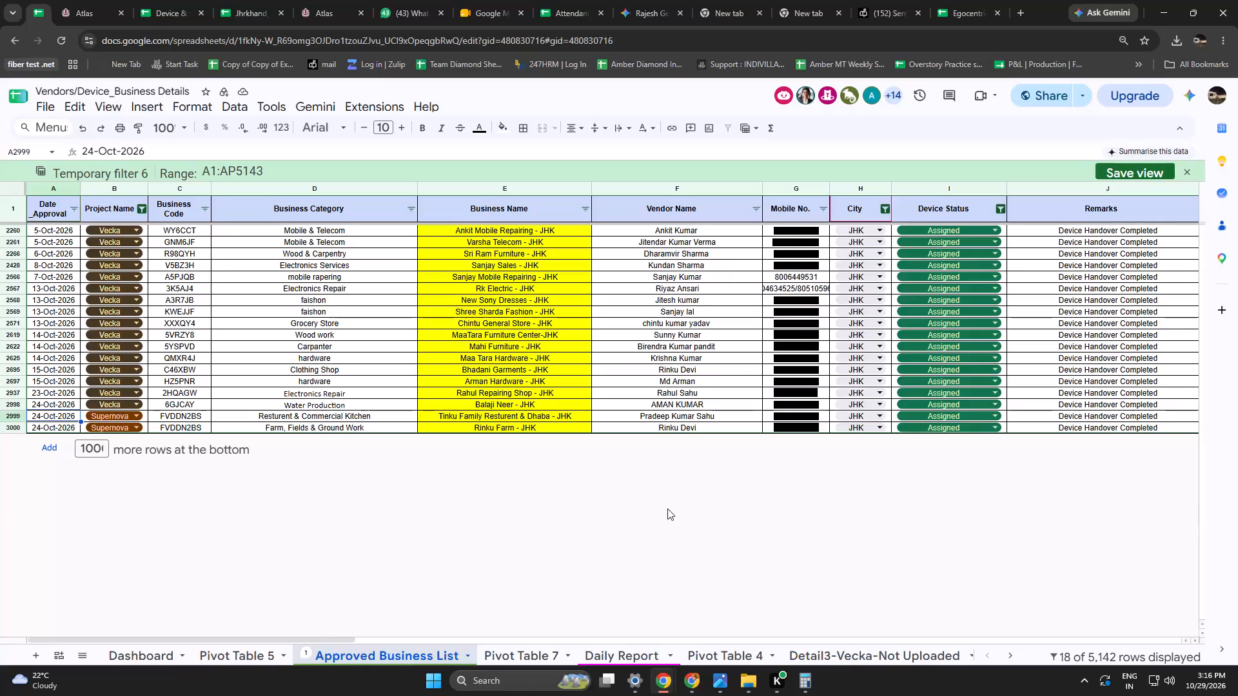
click(683, 554)
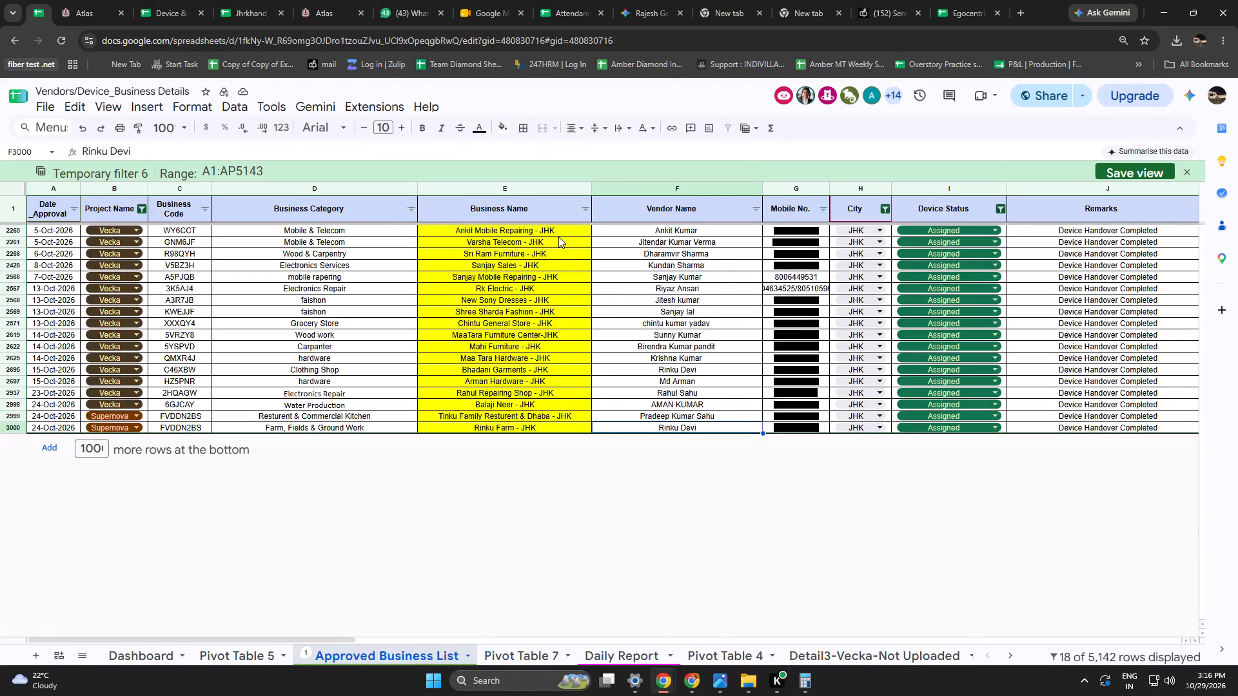
drag(604, 231, 616, 426)
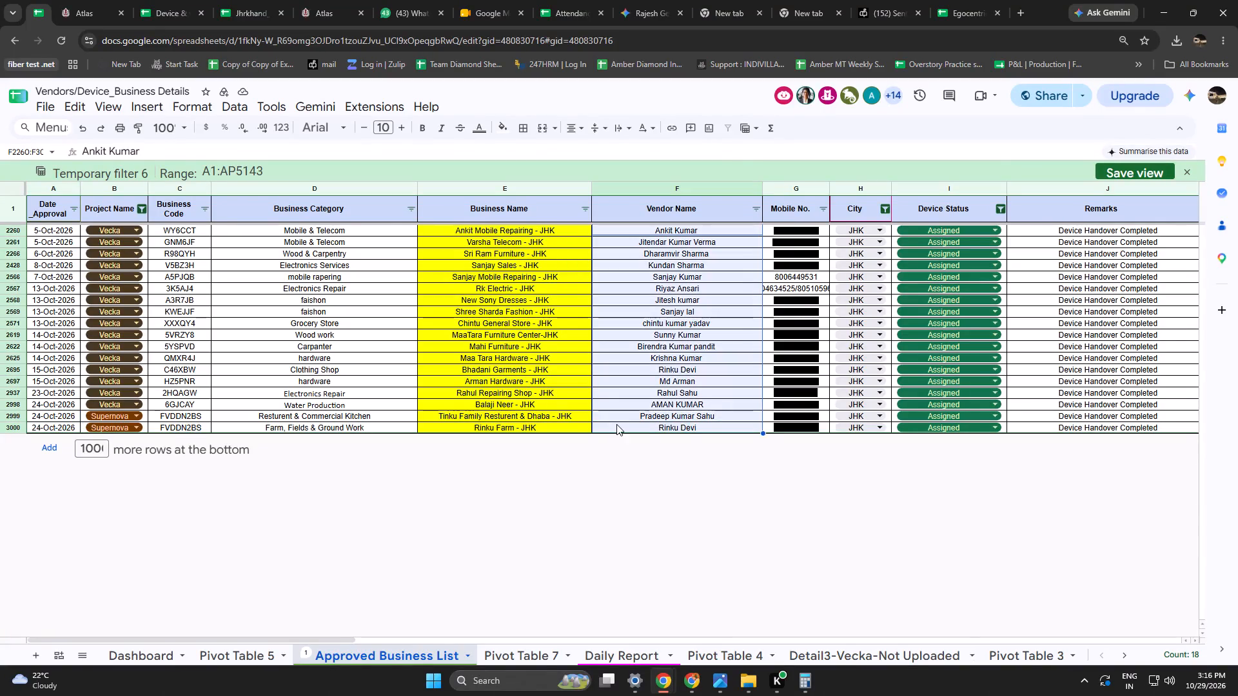